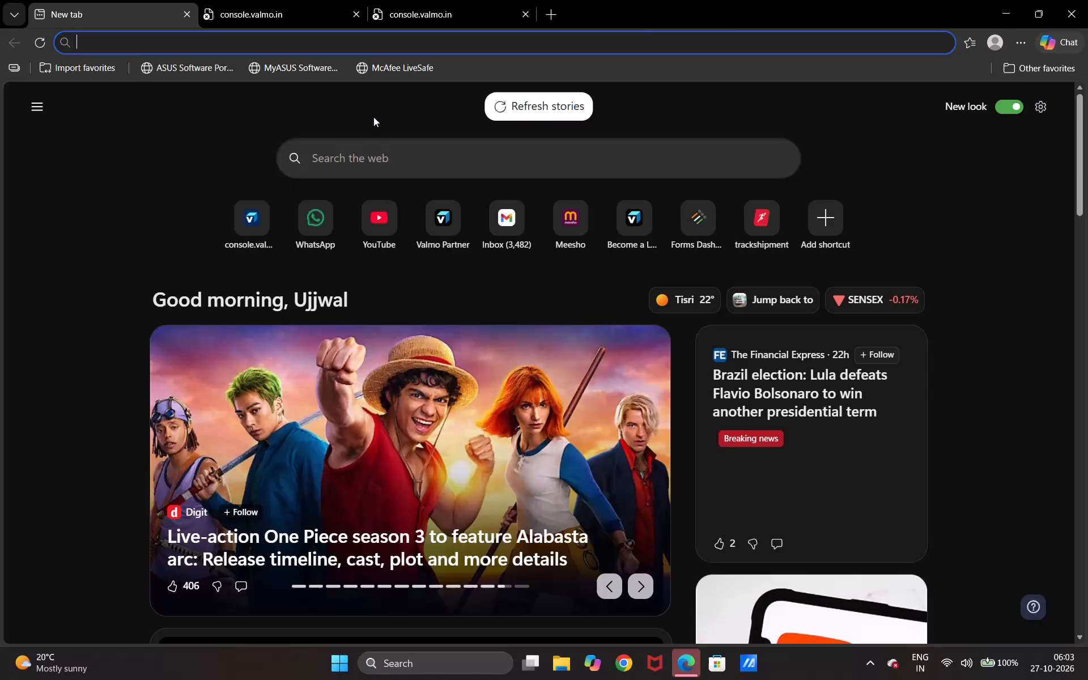
Switch to Google Chrome, open the general store profile in a maximized window, and load the Valmo Log10 console.
left_click(1013, 12)
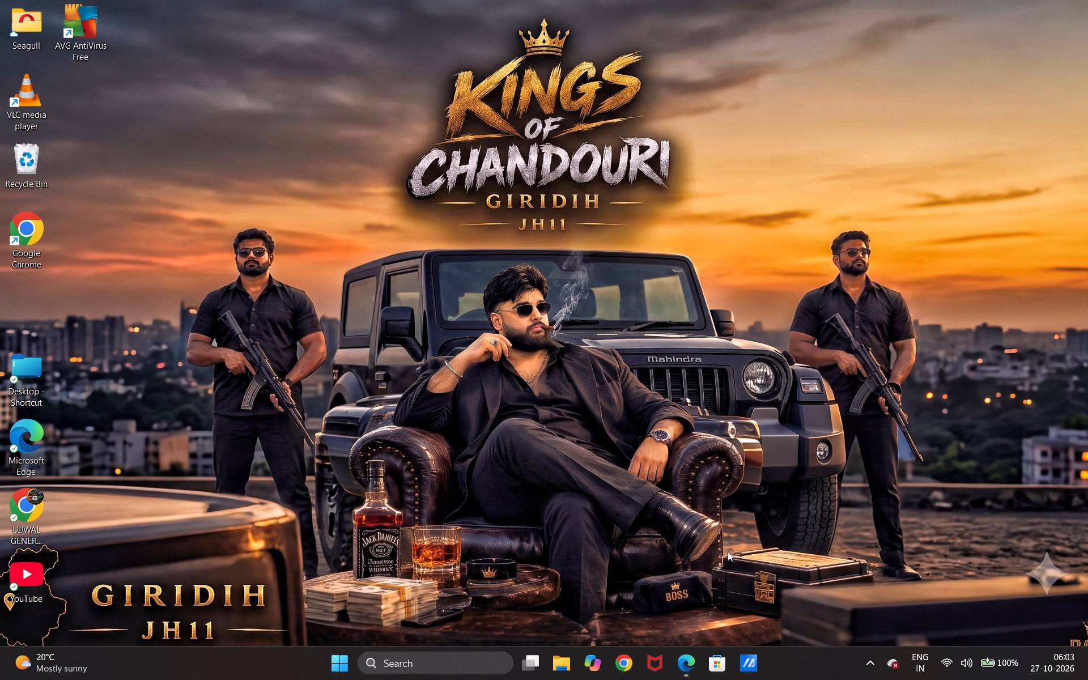
left_click(625, 655)
left_click(1068, 461)
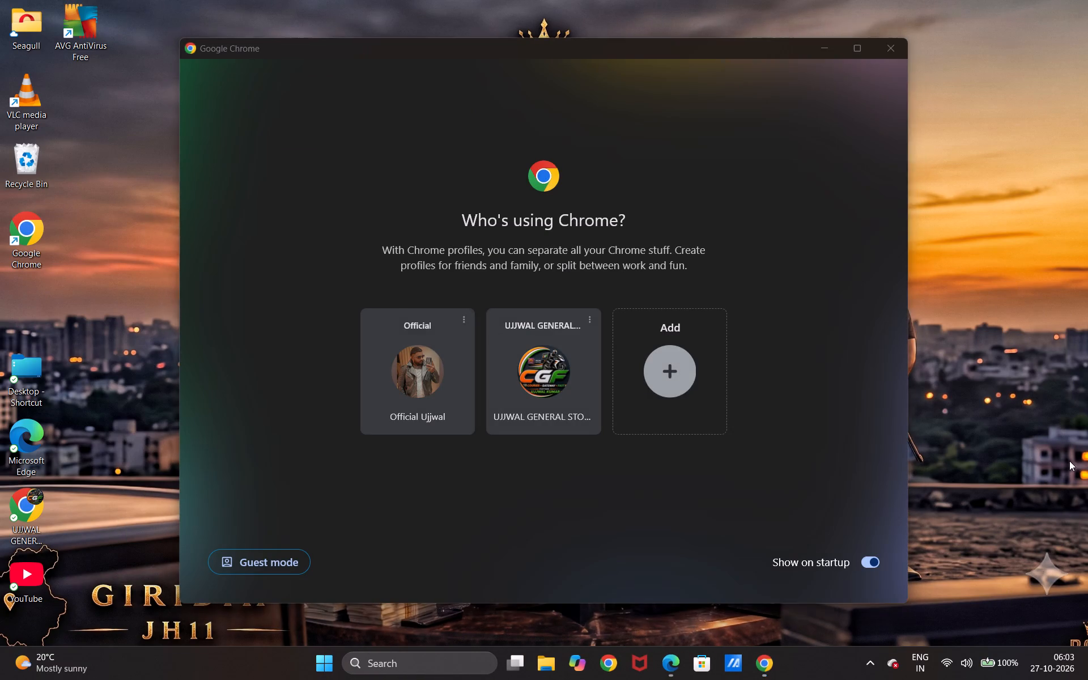
left_click(559, 398)
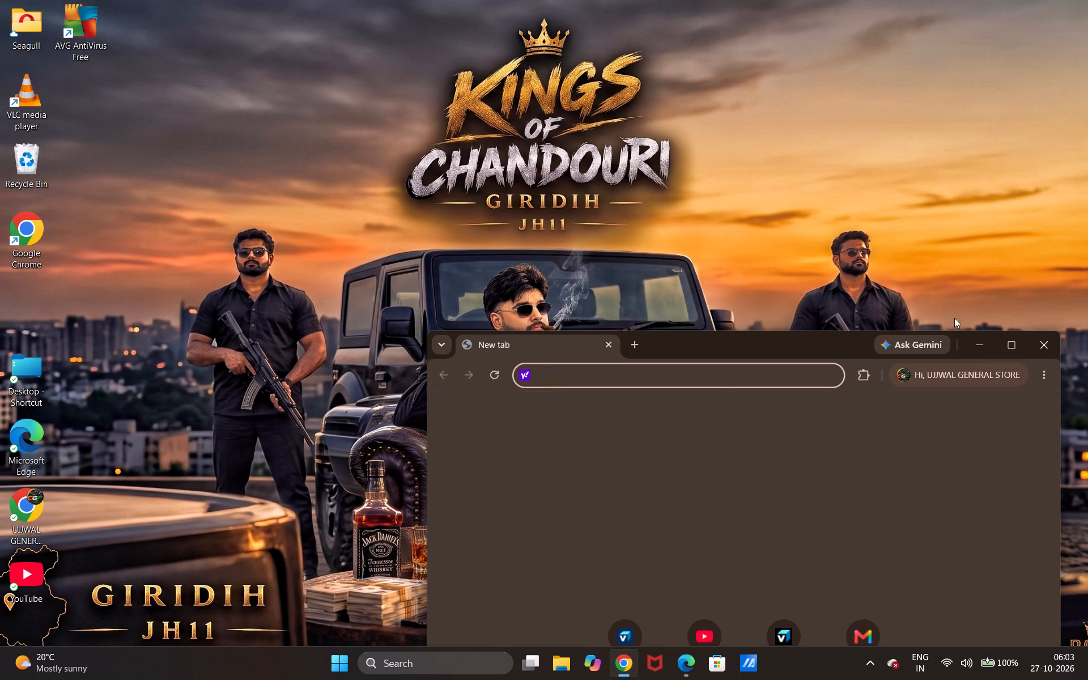
left_click(1018, 346)
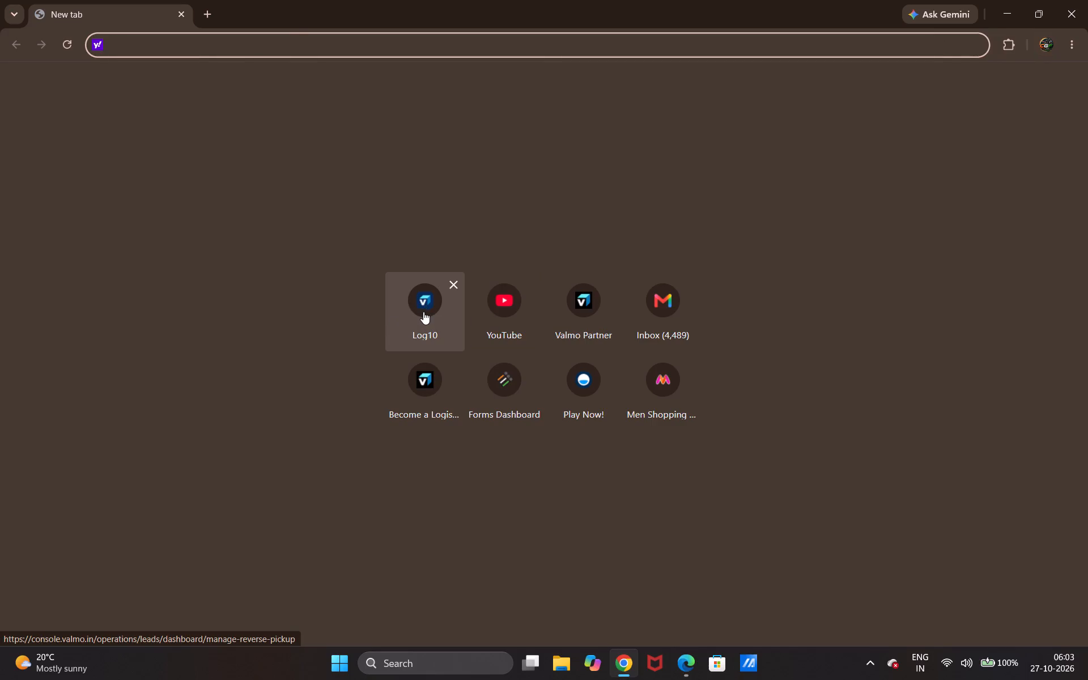
left_click(423, 311)
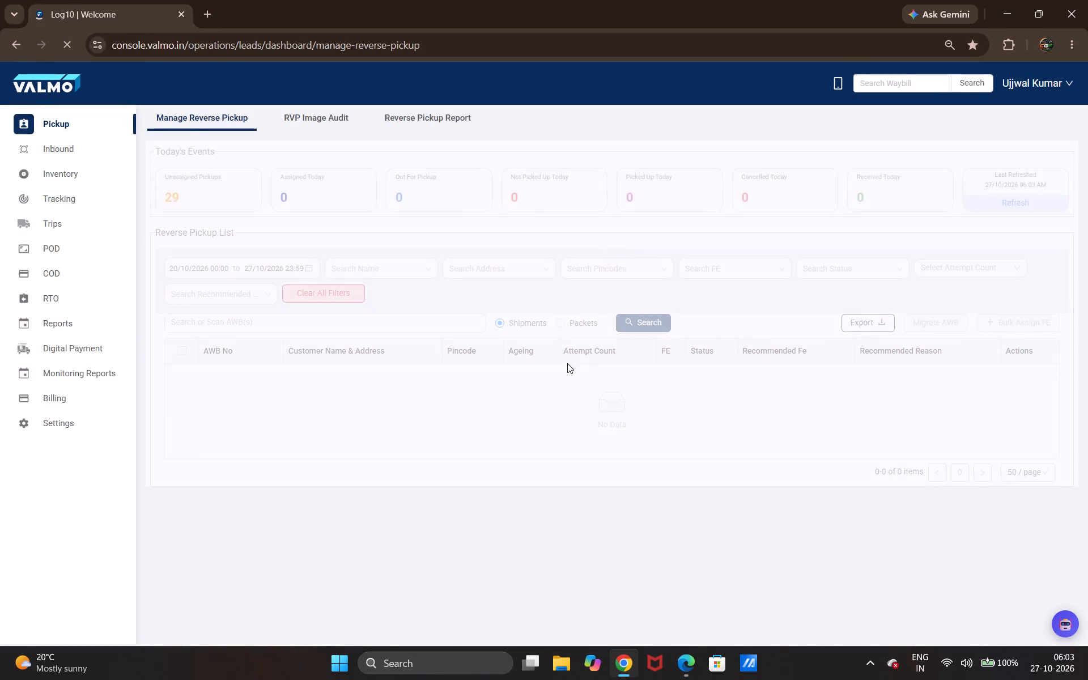
Review the reverse pickup list and the Trips section's connection sheets, inbound trips and outbound trips.
scroll(390, 276, "down", 2)
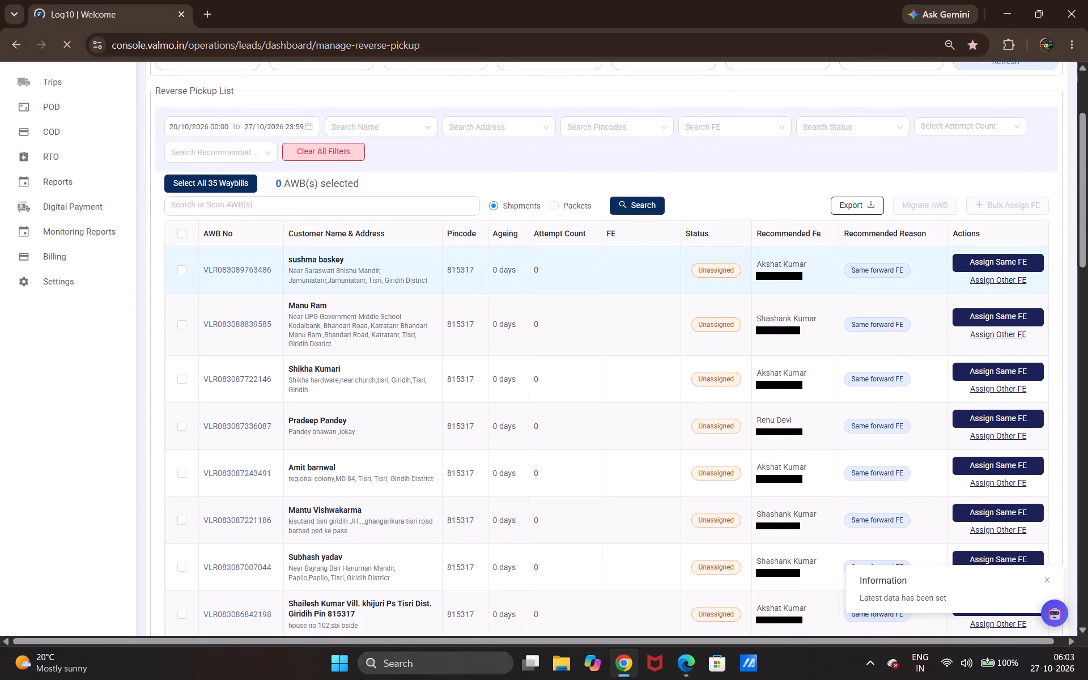
scroll(144, 279, "up", 6)
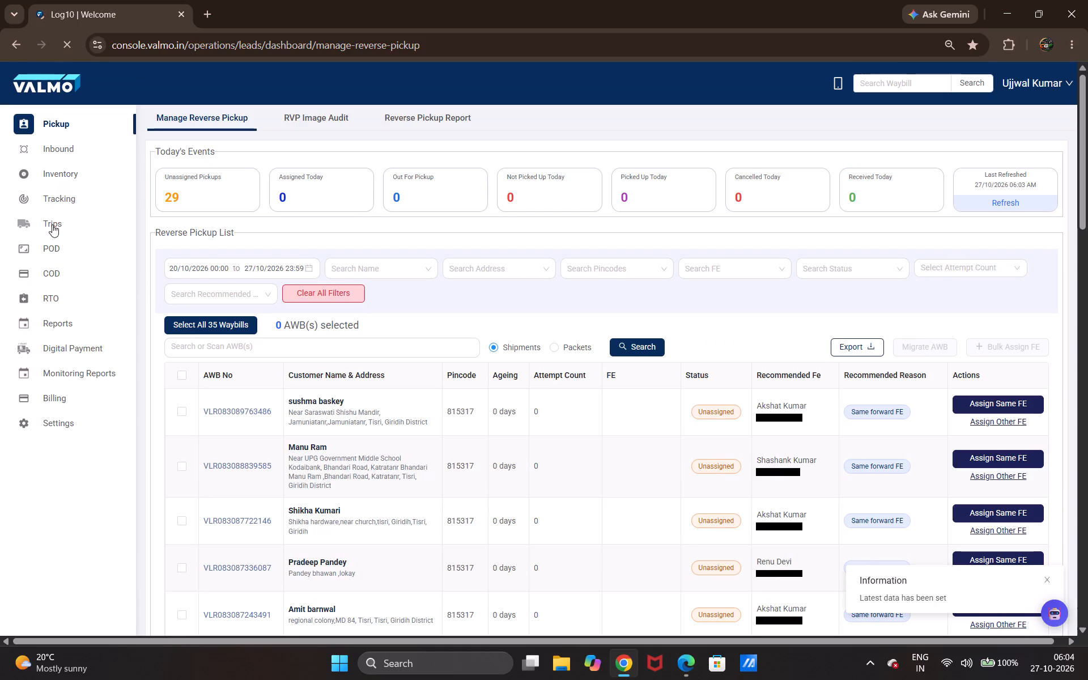
left_click(49, 224)
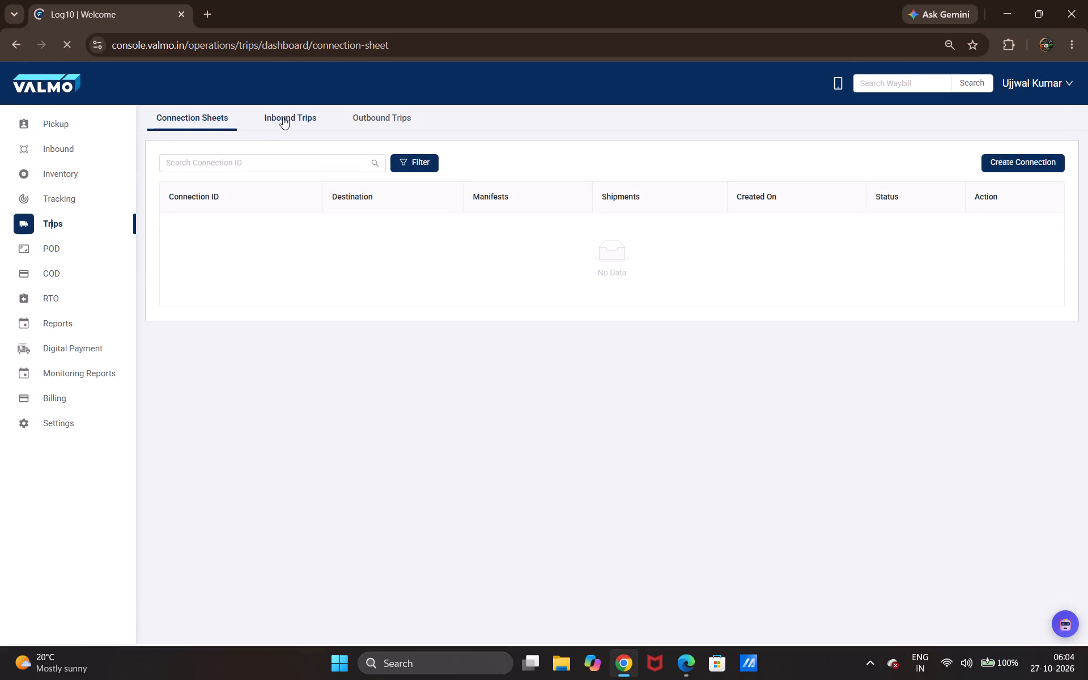
left_click(283, 117)
left_click(364, 114)
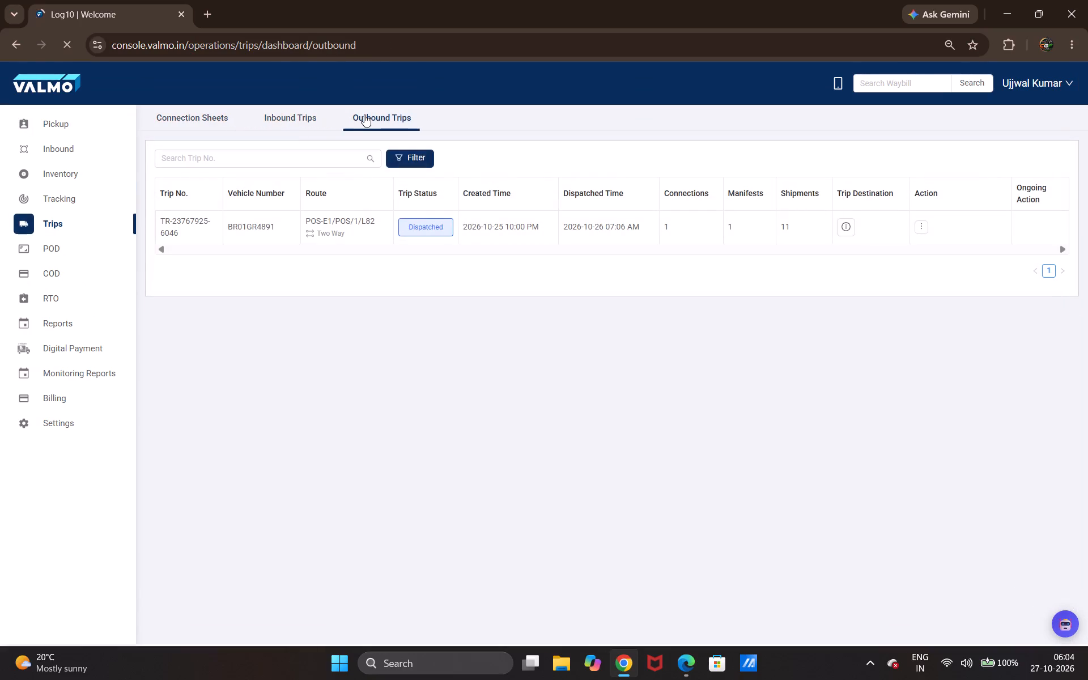
left_click(302, 118)
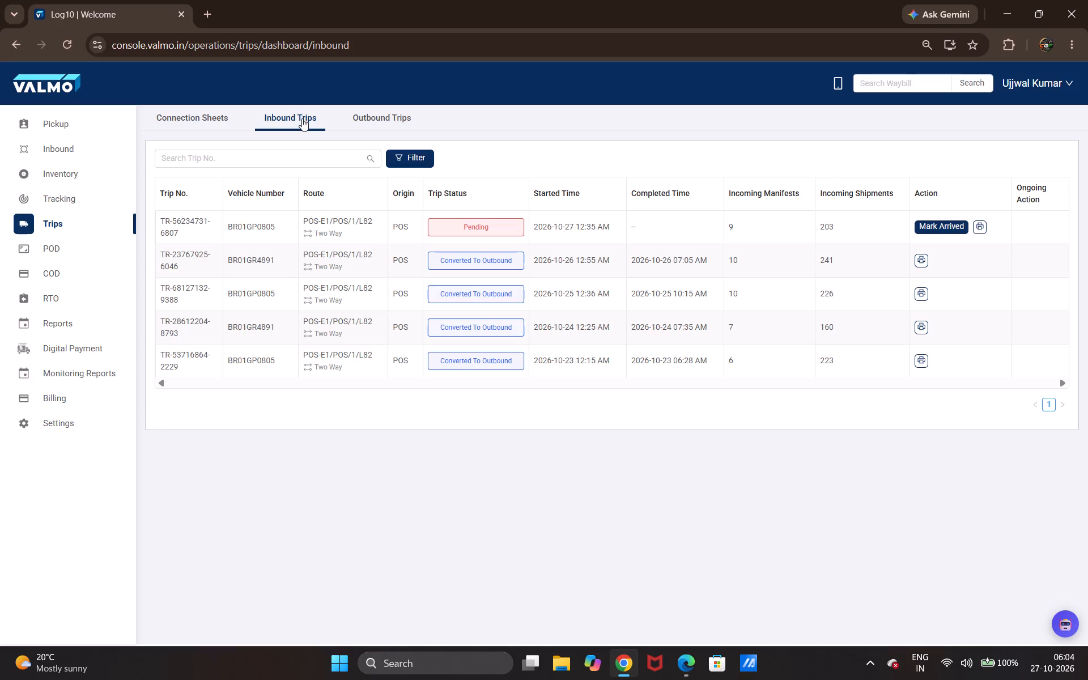
left_click(182, 110)
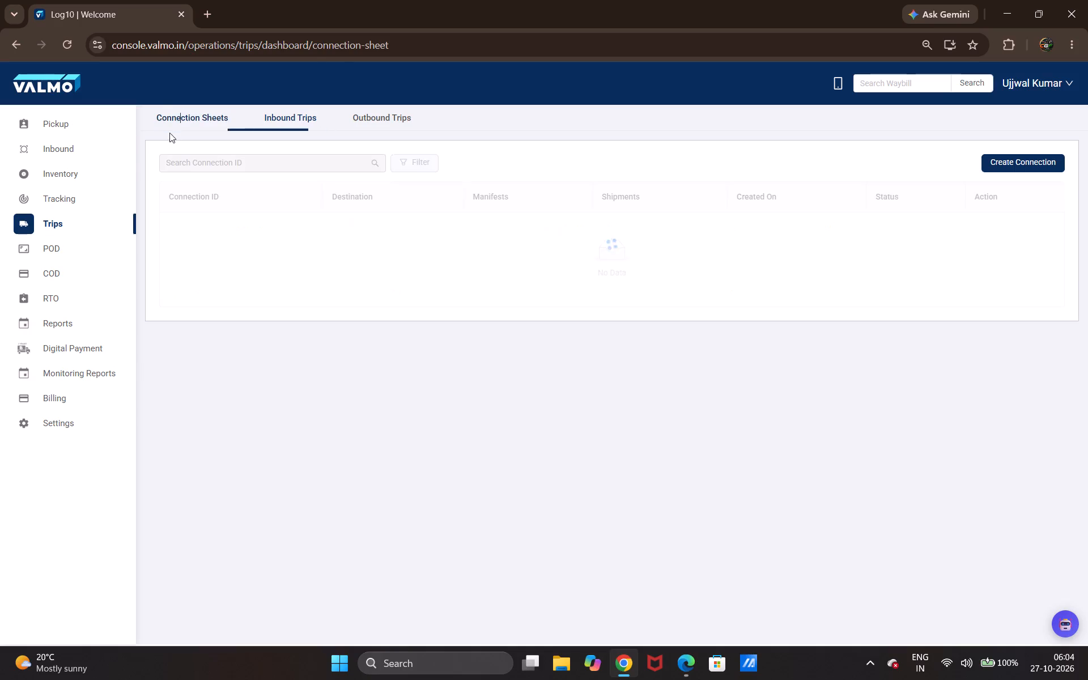
left_click(44, 124)
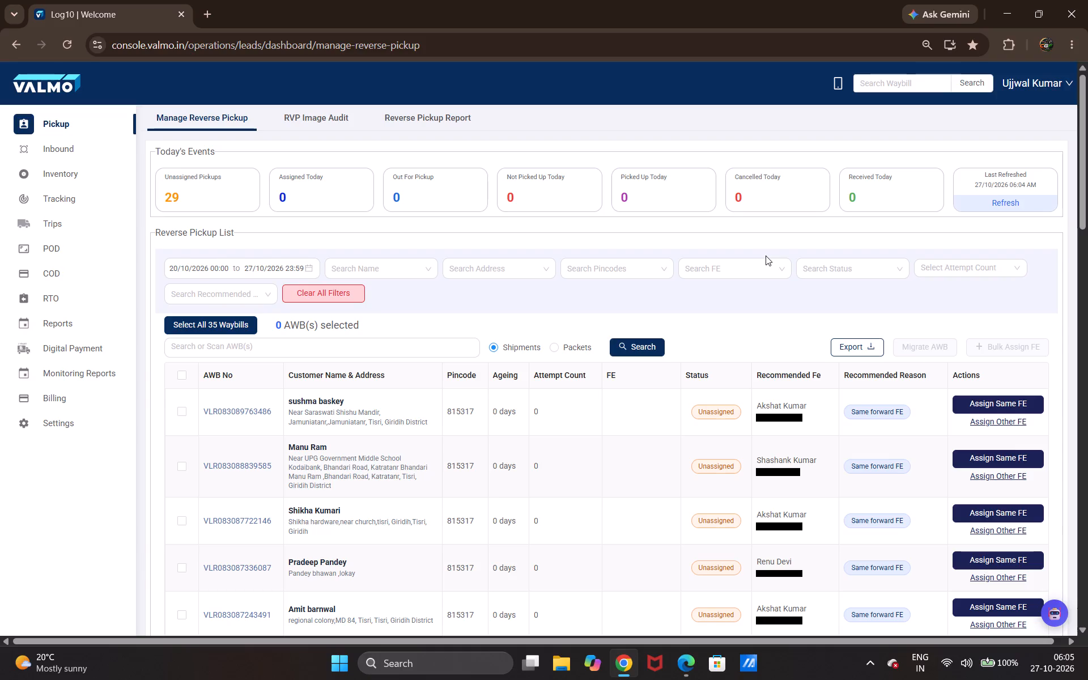
left_click(54, 224)
Load the pending RTO waybill count and the pending RTO waybill list in the RTO section.
left_click(49, 301)
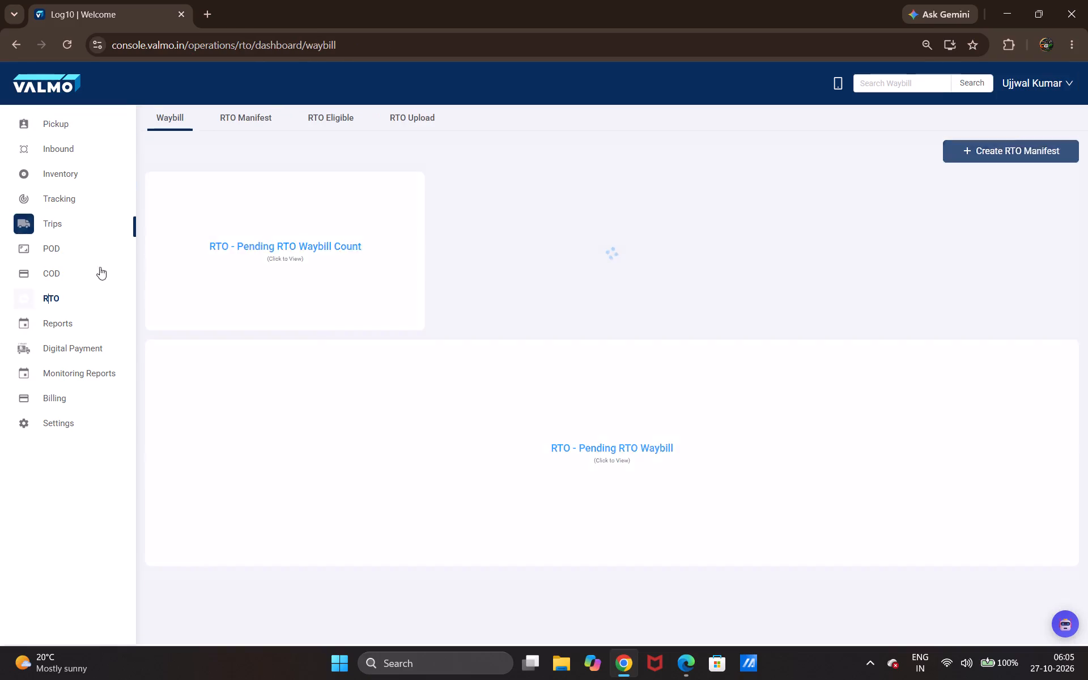
left_click(244, 229)
left_click(530, 408)
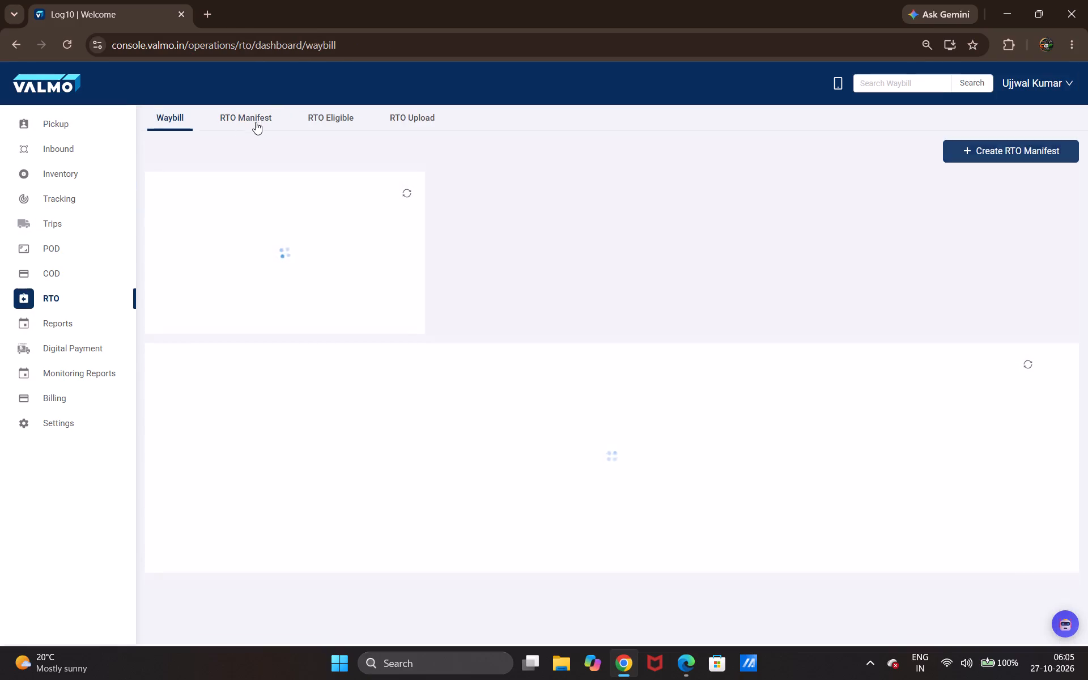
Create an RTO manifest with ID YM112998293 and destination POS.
left_click(256, 115)
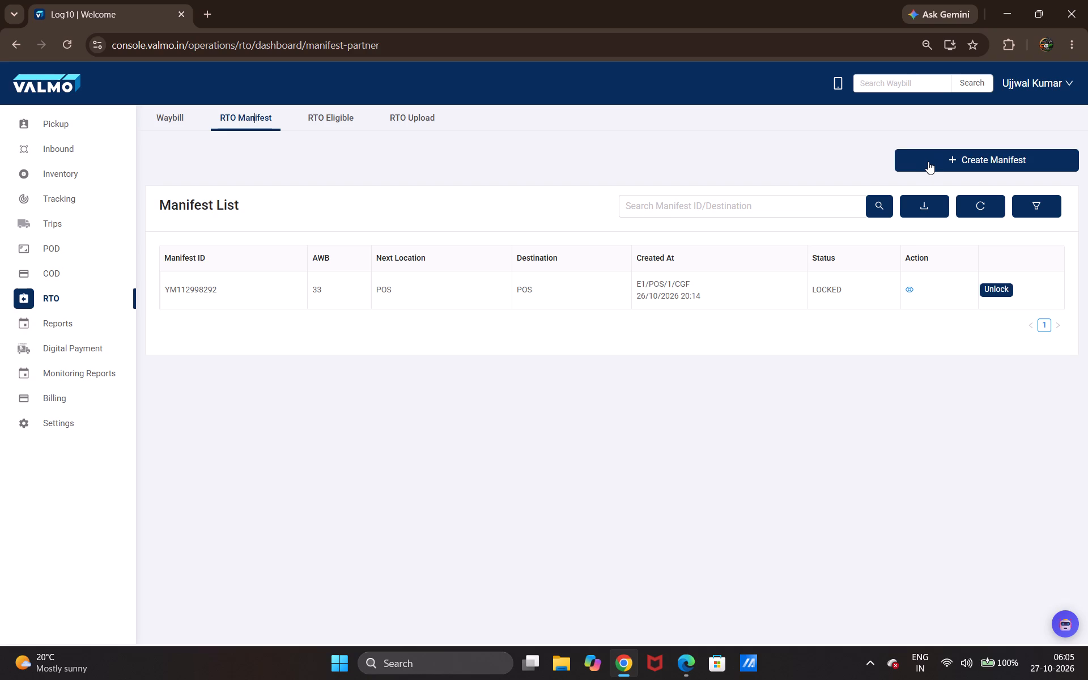
left_click(945, 158)
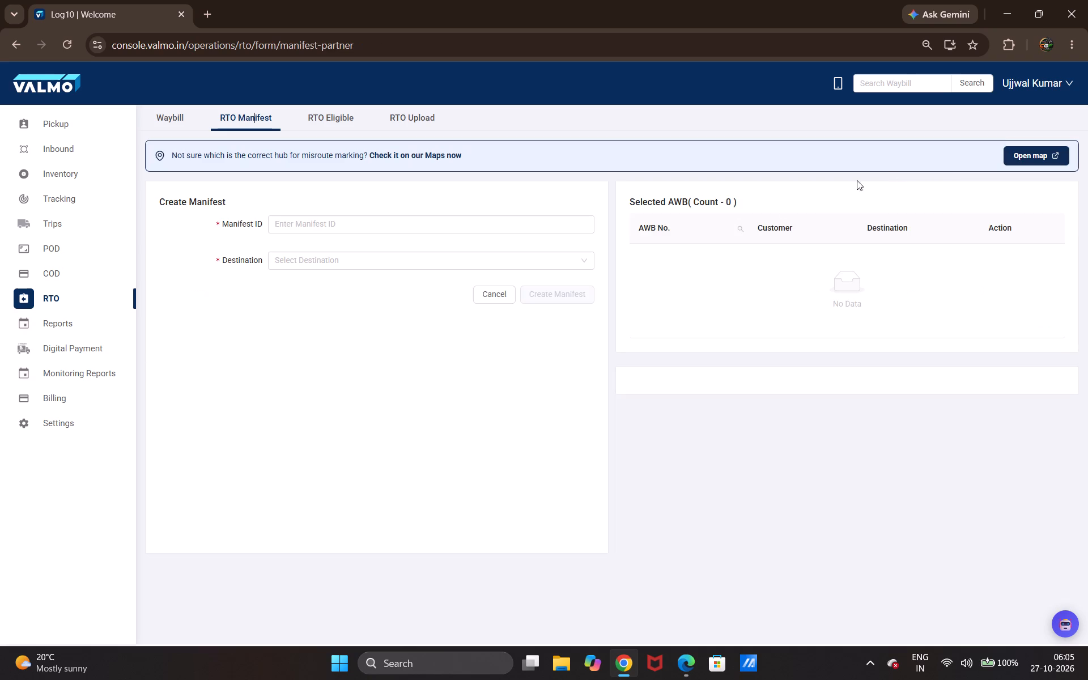
left_click(313, 223)
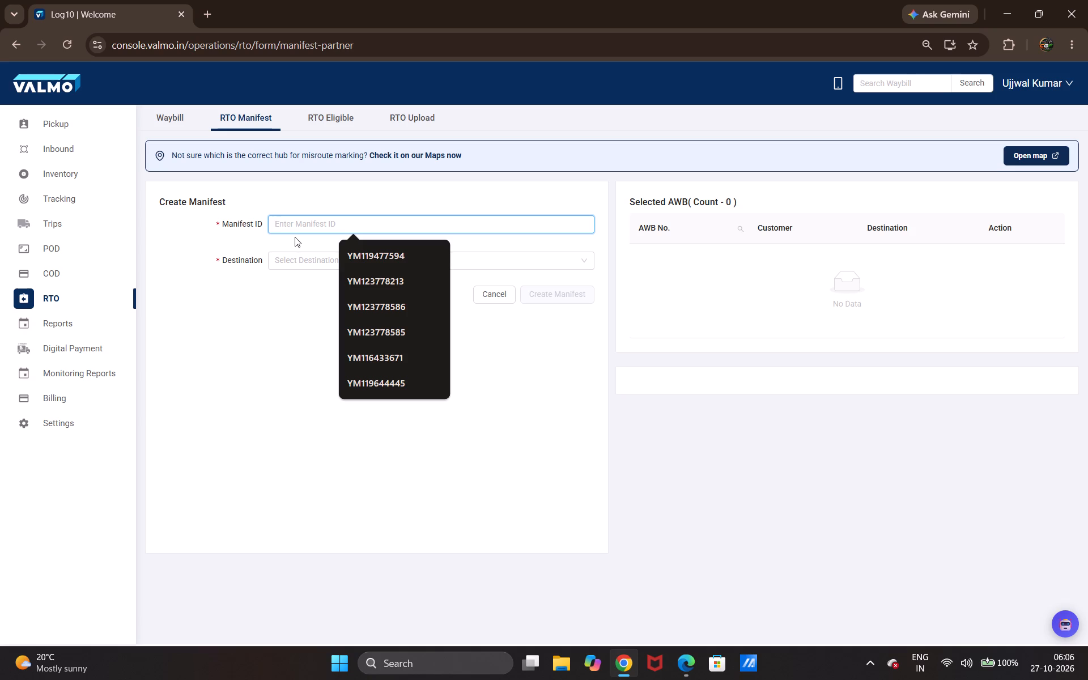
left_click(278, 226)
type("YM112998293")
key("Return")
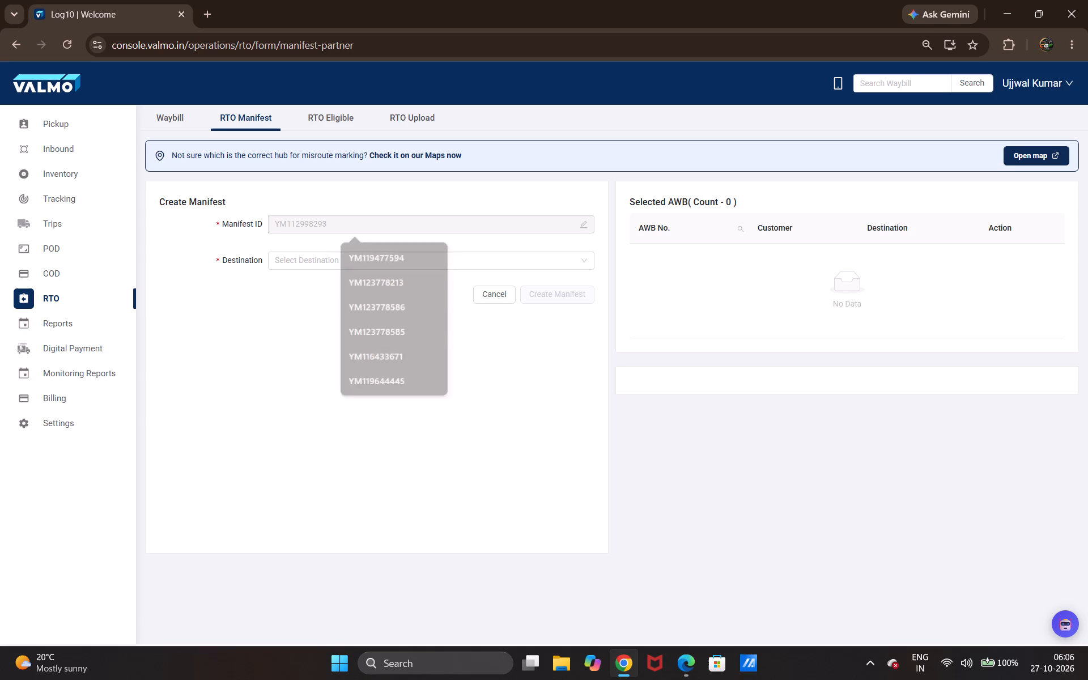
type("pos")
left_click(289, 278)
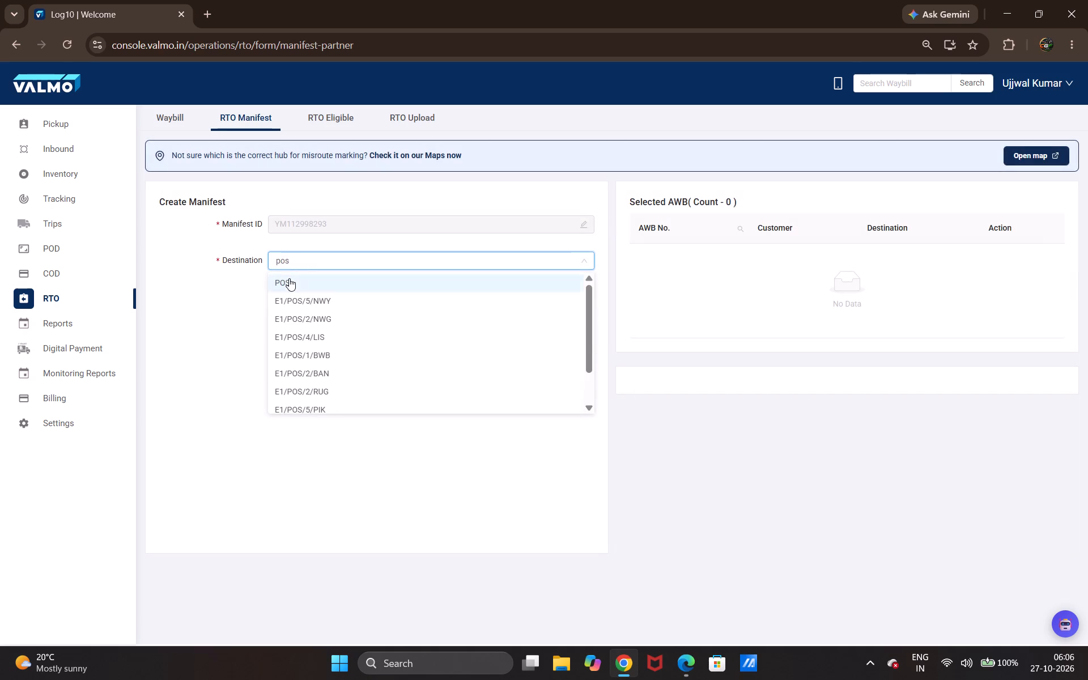
left_click(577, 294)
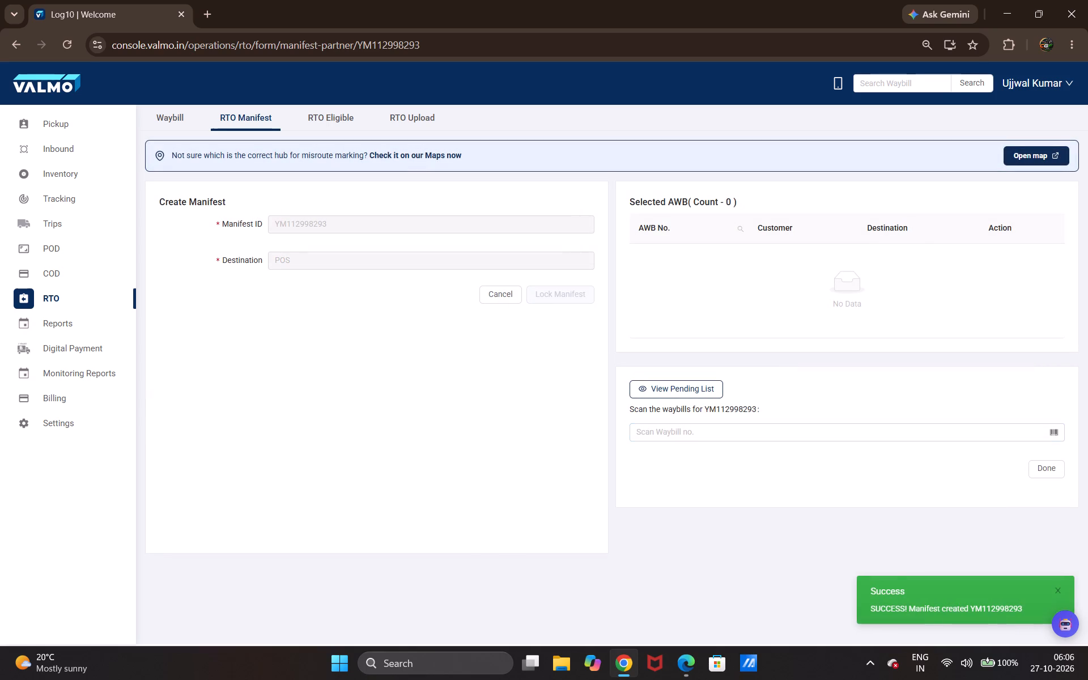
Start the waybill scan entry for manifest YM112998293.
left_click(674, 438)
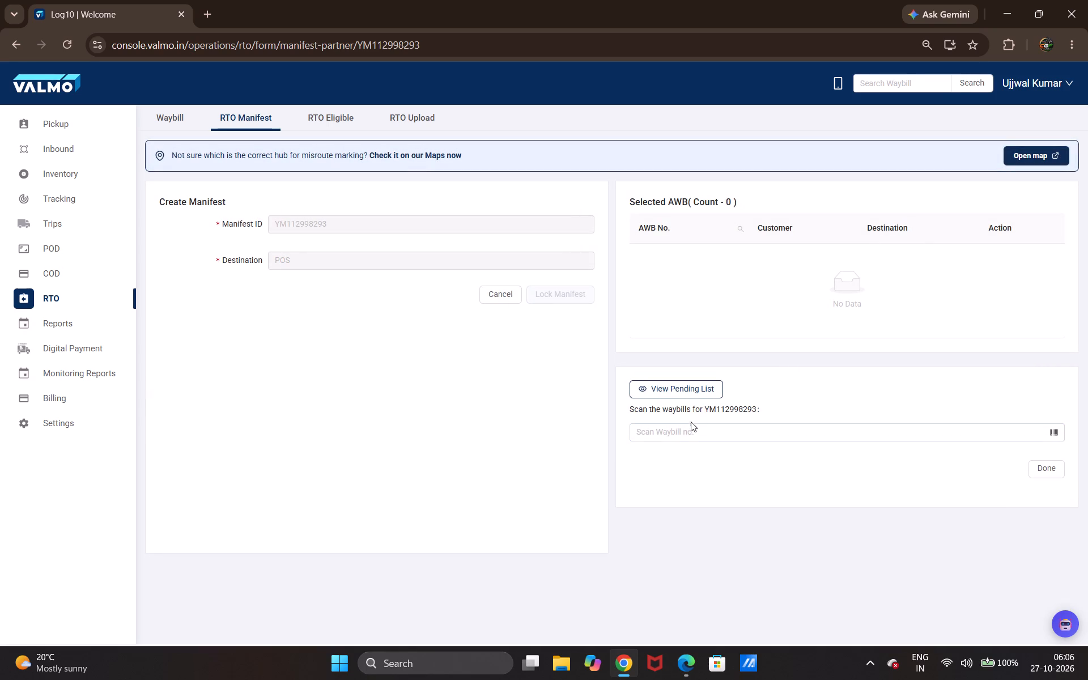
left_click(691, 428)
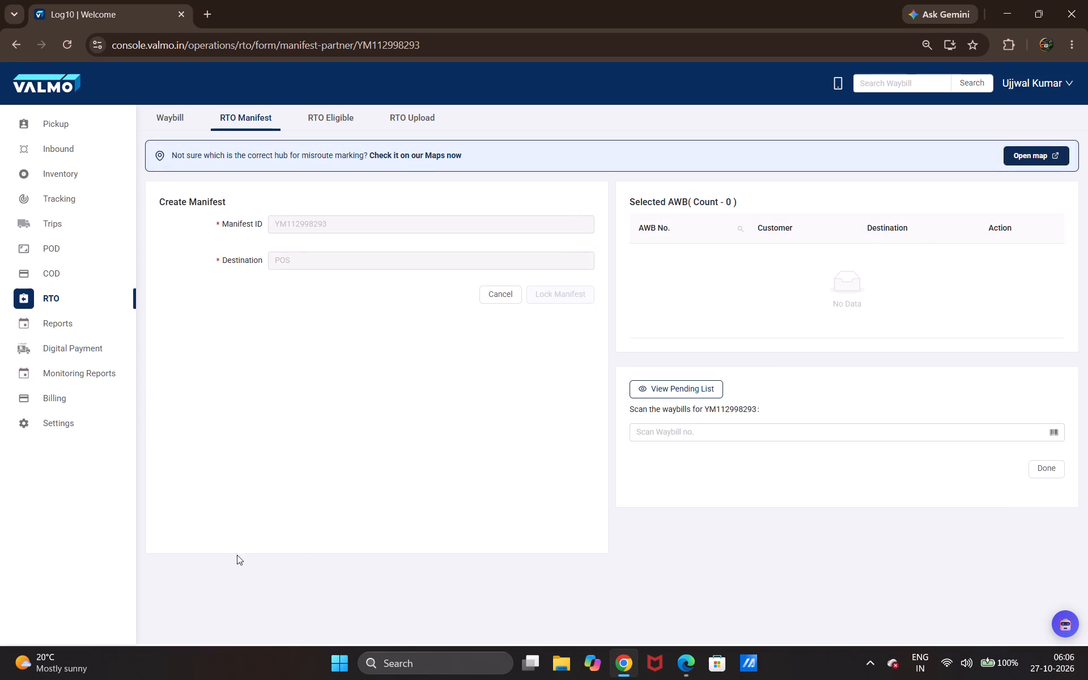
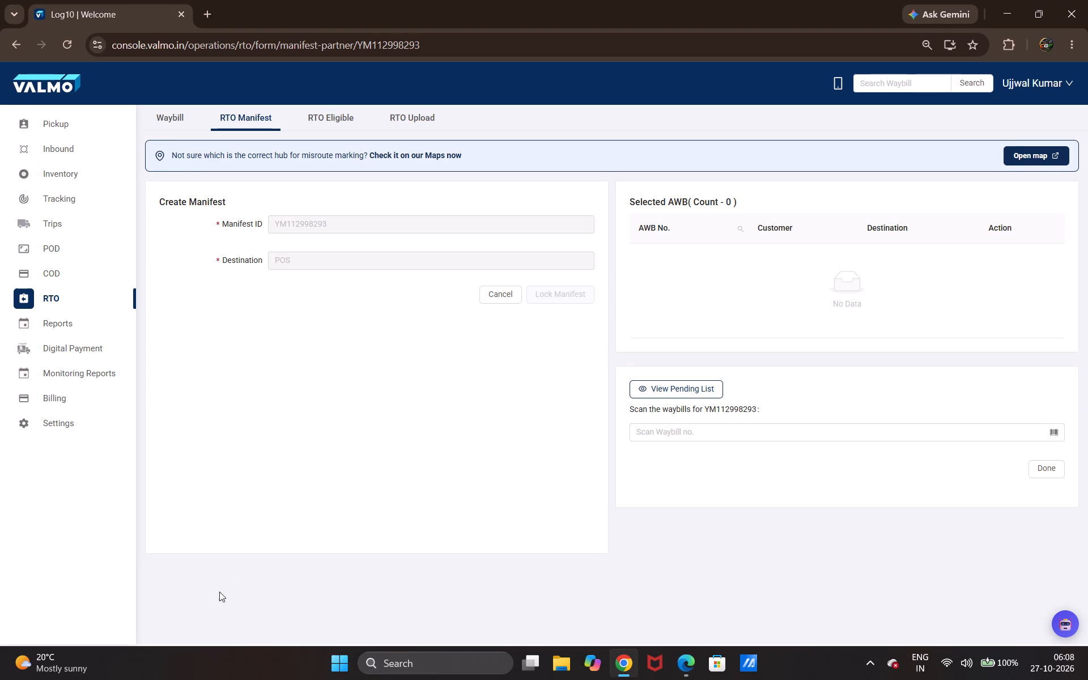
left_click(670, 432)
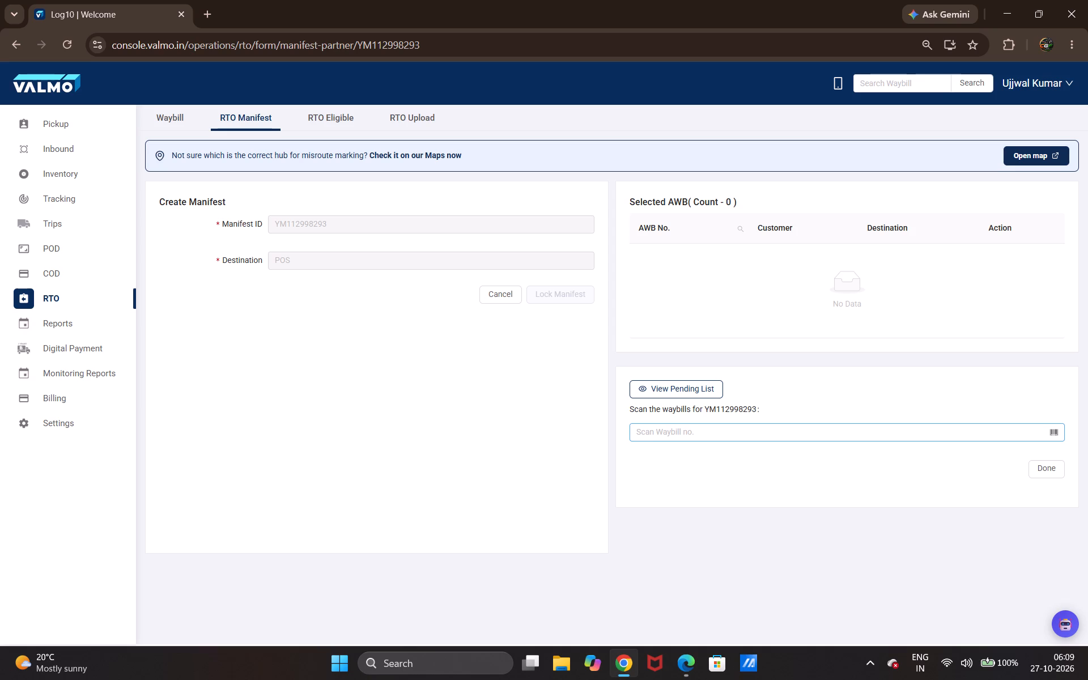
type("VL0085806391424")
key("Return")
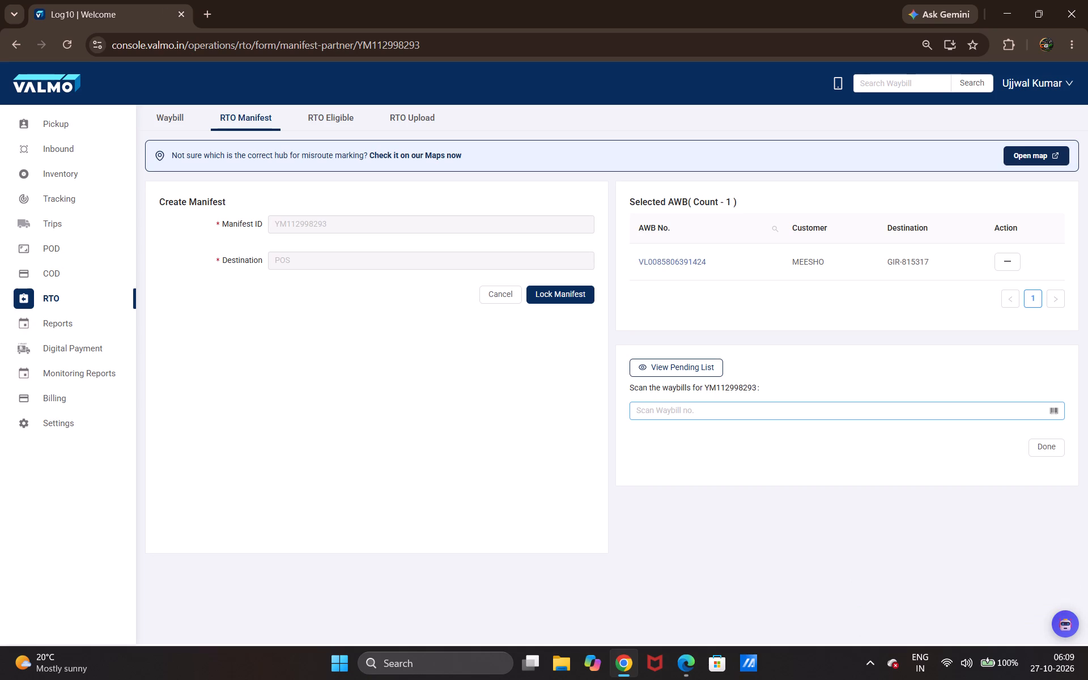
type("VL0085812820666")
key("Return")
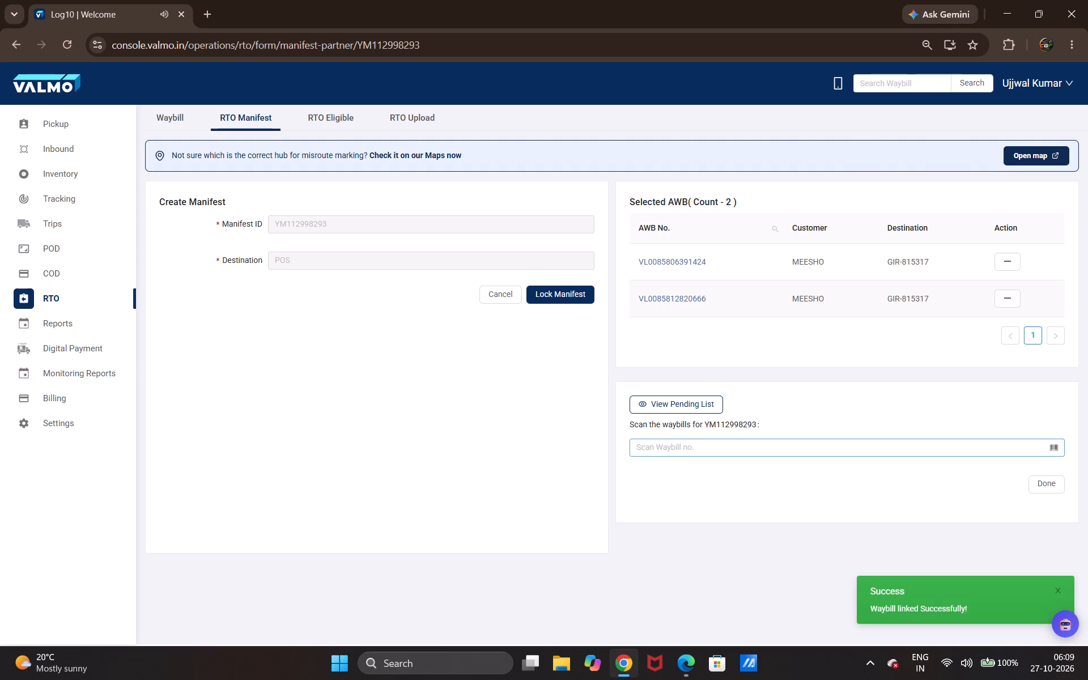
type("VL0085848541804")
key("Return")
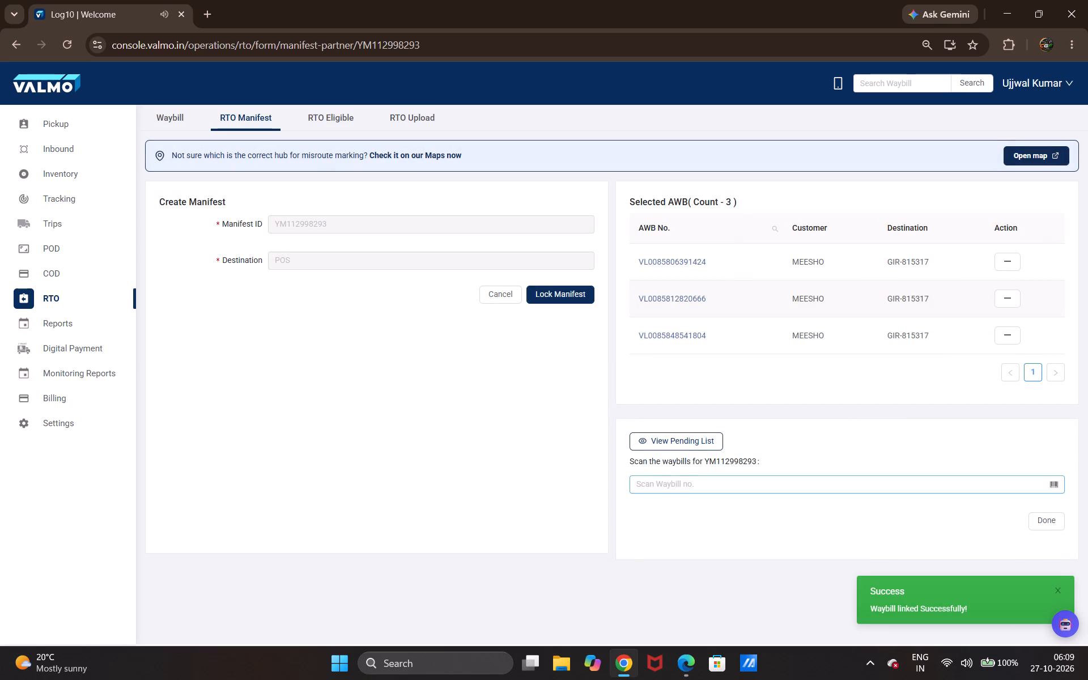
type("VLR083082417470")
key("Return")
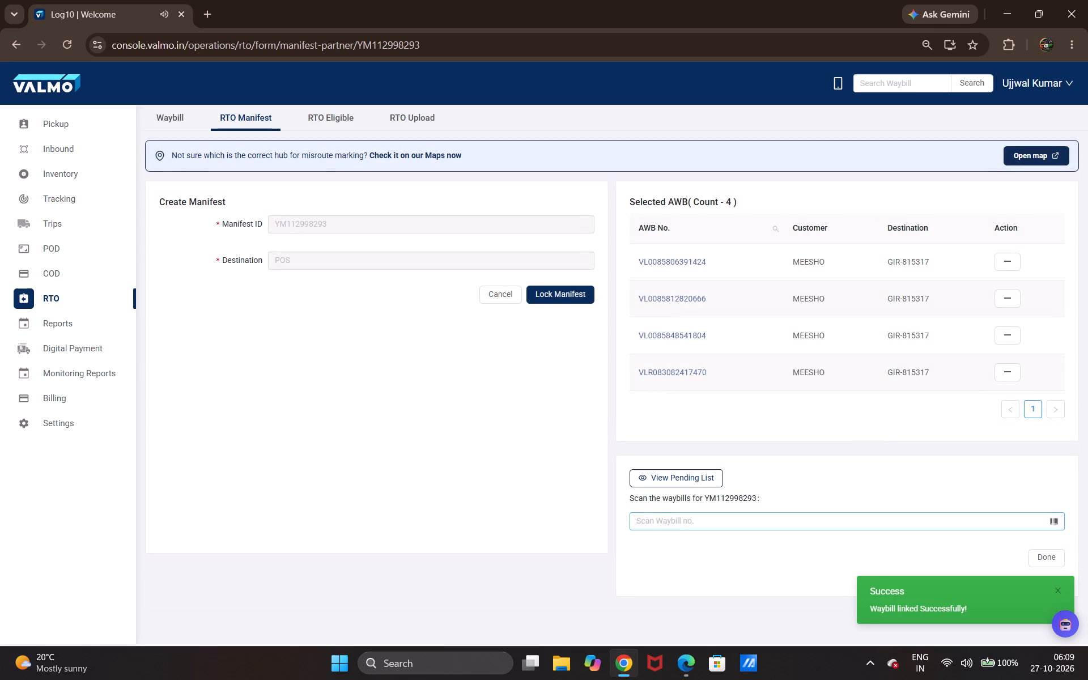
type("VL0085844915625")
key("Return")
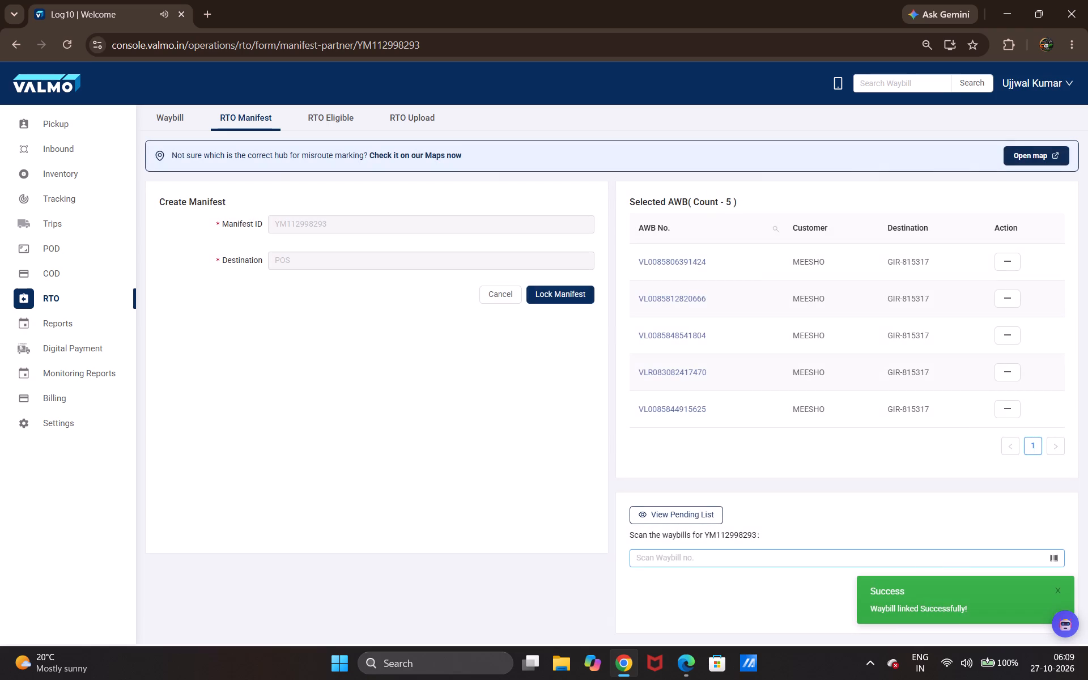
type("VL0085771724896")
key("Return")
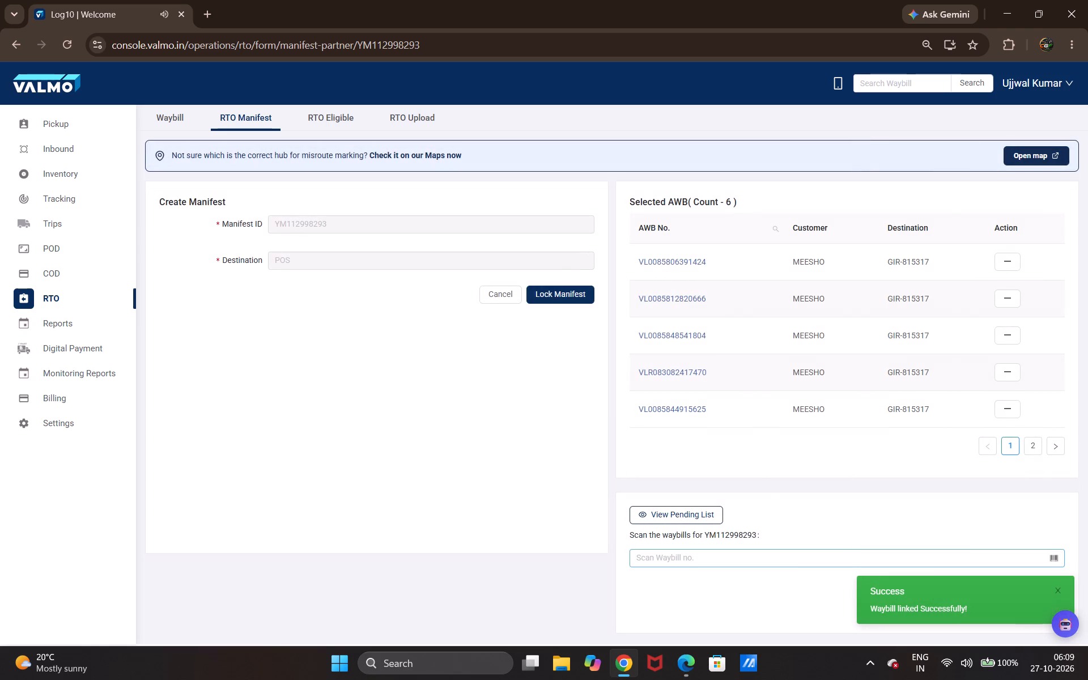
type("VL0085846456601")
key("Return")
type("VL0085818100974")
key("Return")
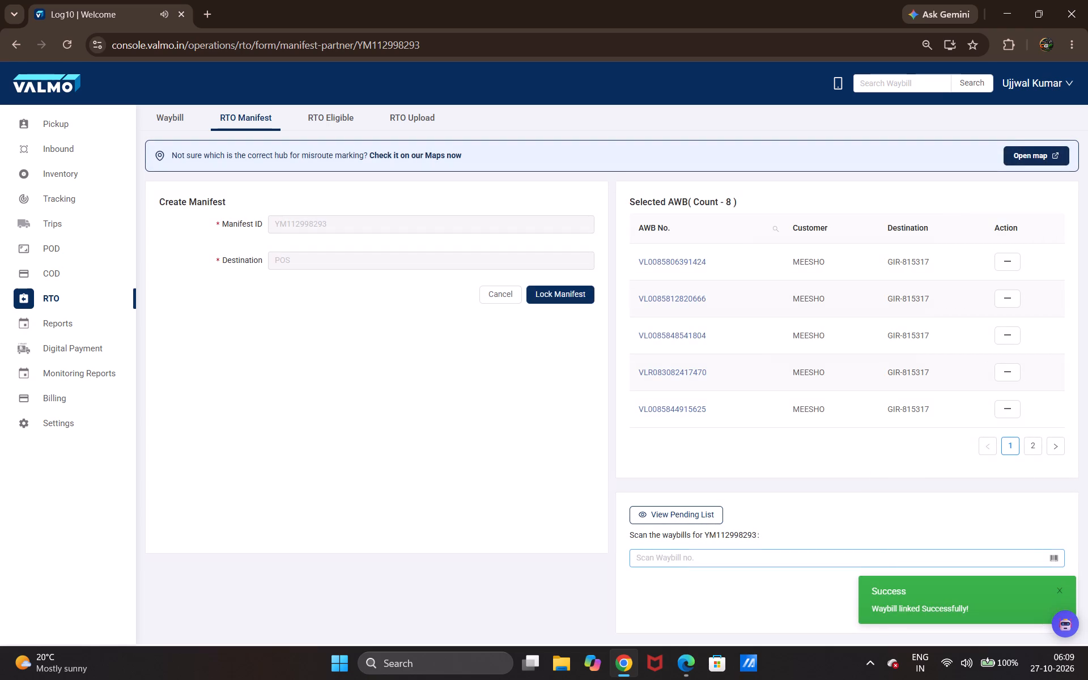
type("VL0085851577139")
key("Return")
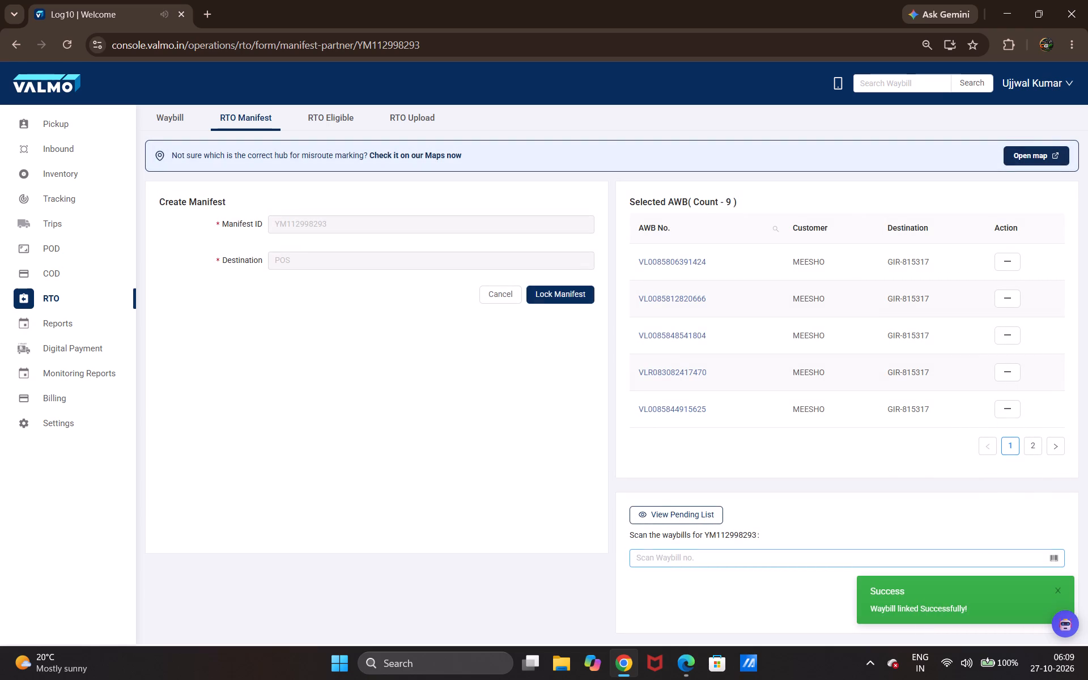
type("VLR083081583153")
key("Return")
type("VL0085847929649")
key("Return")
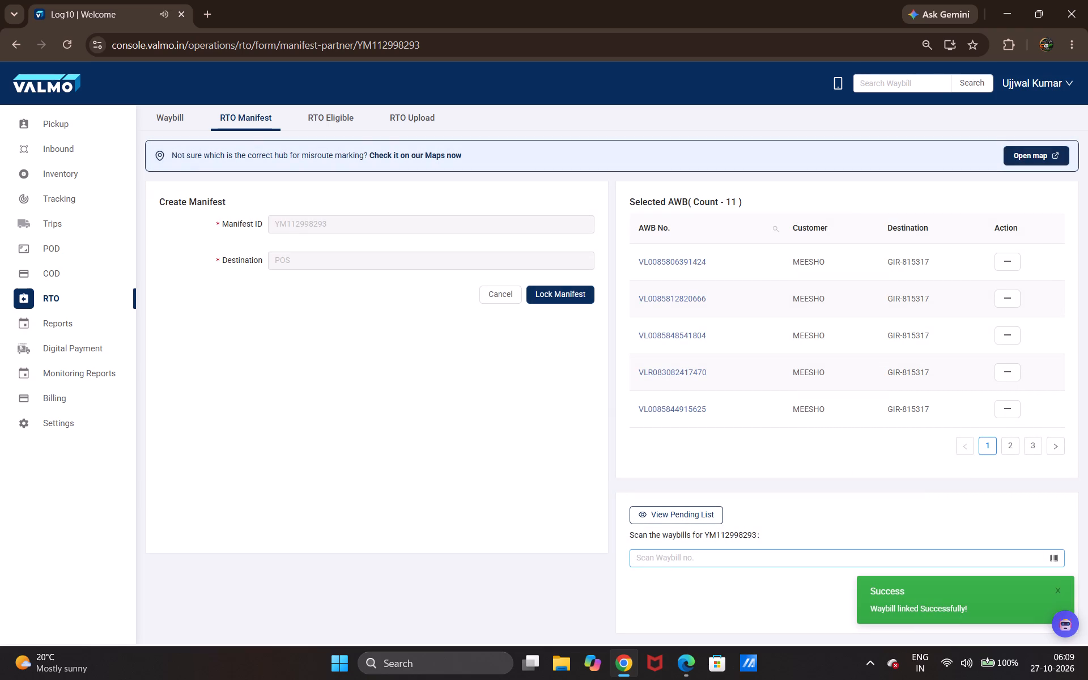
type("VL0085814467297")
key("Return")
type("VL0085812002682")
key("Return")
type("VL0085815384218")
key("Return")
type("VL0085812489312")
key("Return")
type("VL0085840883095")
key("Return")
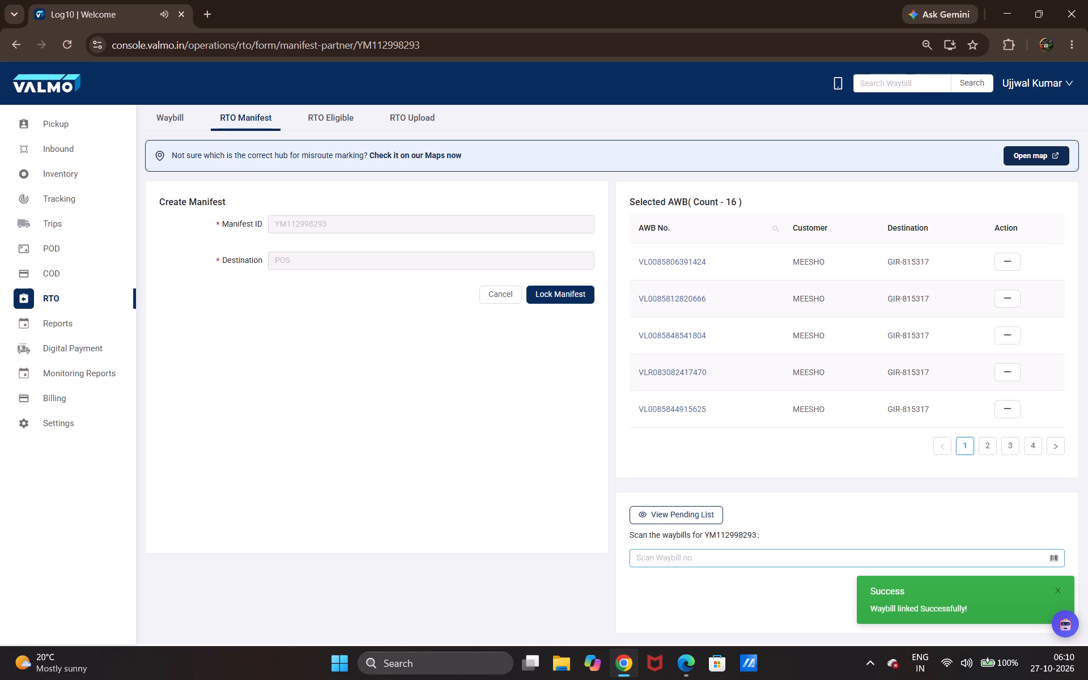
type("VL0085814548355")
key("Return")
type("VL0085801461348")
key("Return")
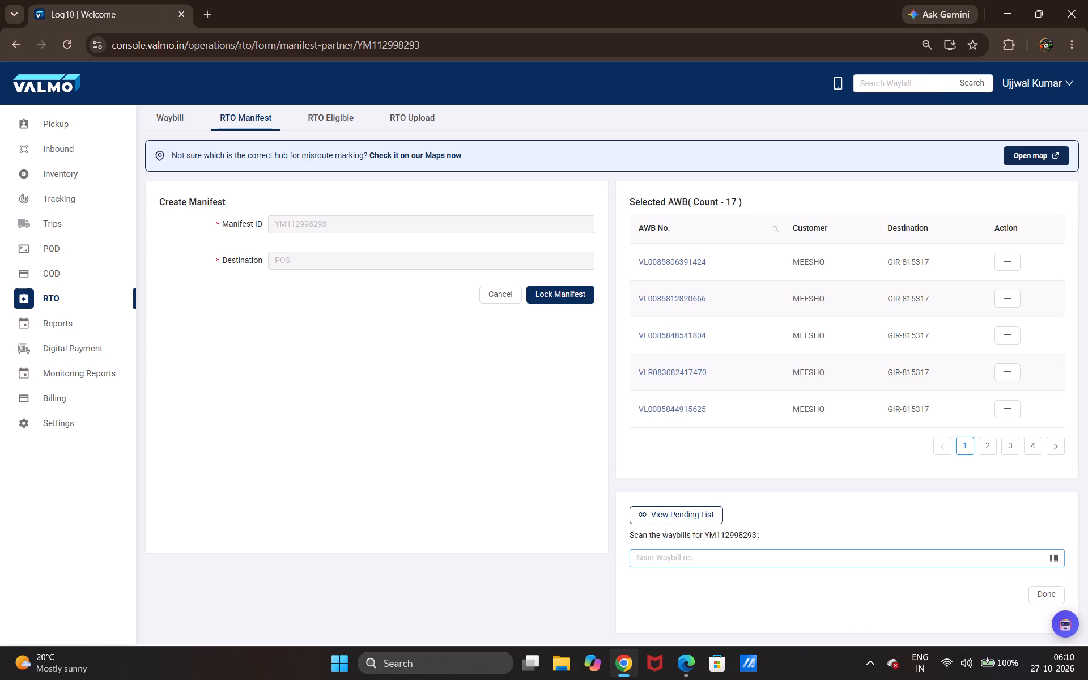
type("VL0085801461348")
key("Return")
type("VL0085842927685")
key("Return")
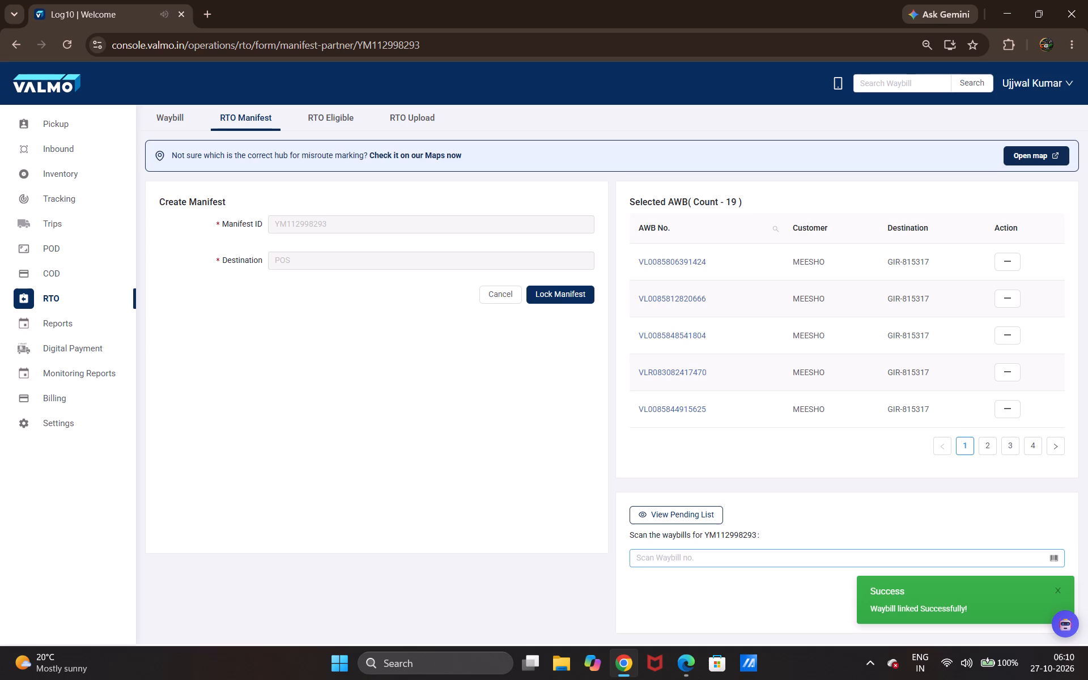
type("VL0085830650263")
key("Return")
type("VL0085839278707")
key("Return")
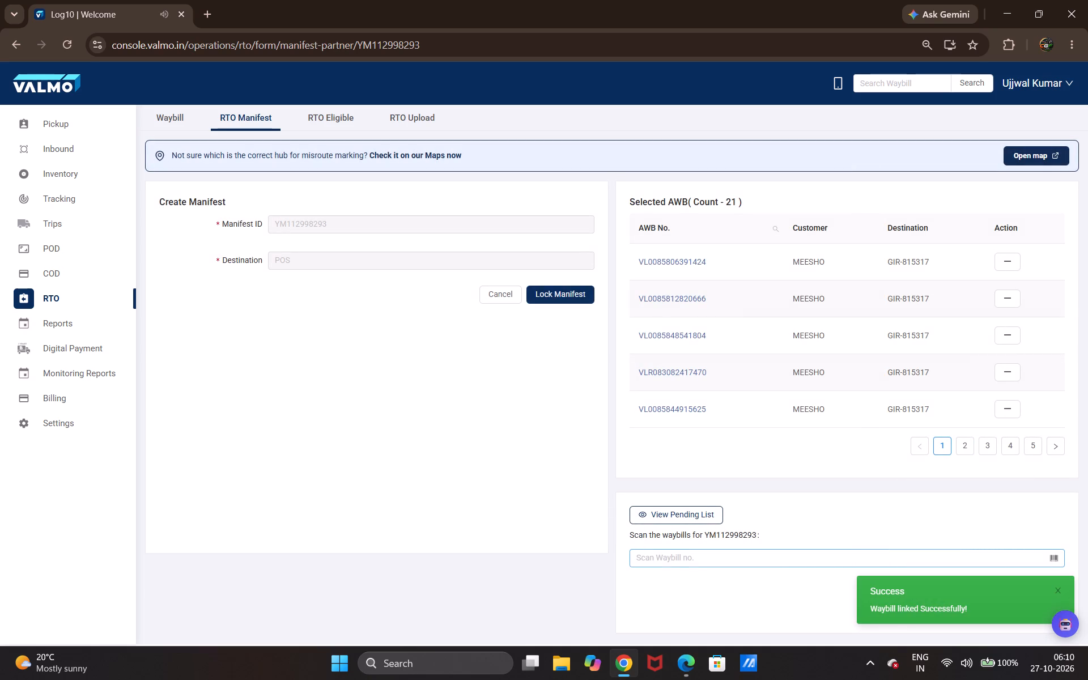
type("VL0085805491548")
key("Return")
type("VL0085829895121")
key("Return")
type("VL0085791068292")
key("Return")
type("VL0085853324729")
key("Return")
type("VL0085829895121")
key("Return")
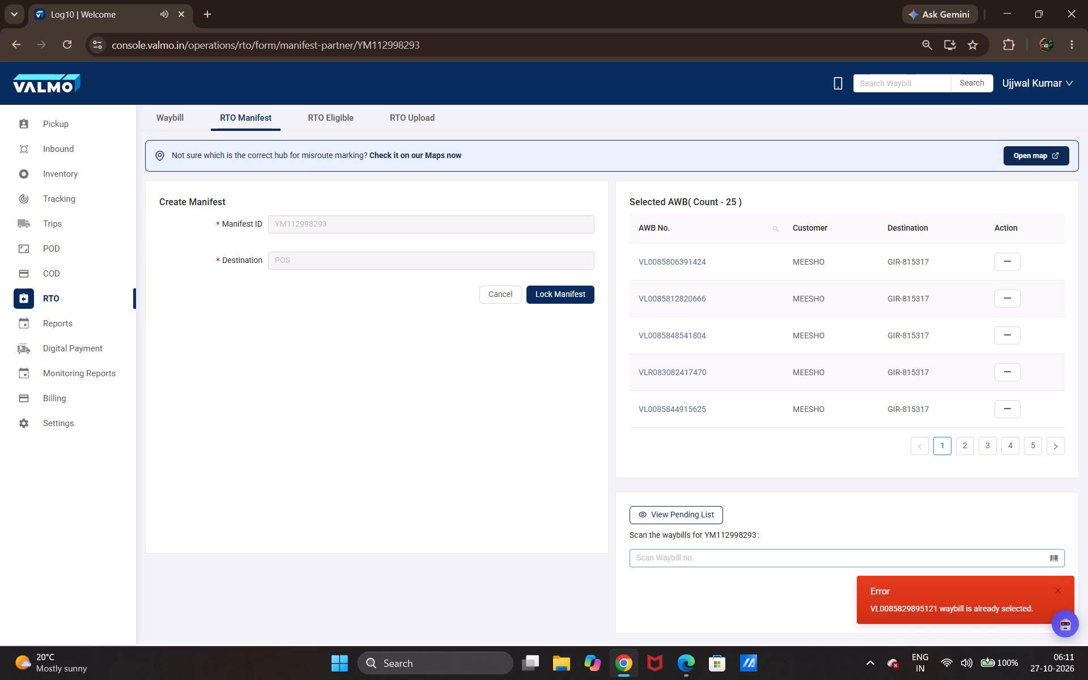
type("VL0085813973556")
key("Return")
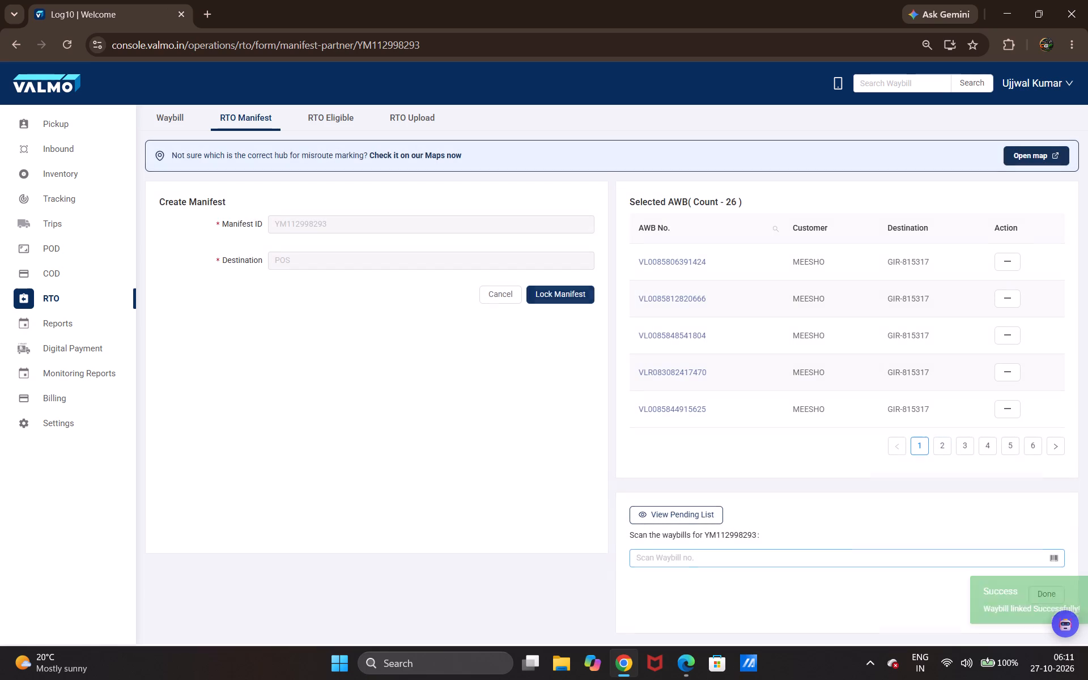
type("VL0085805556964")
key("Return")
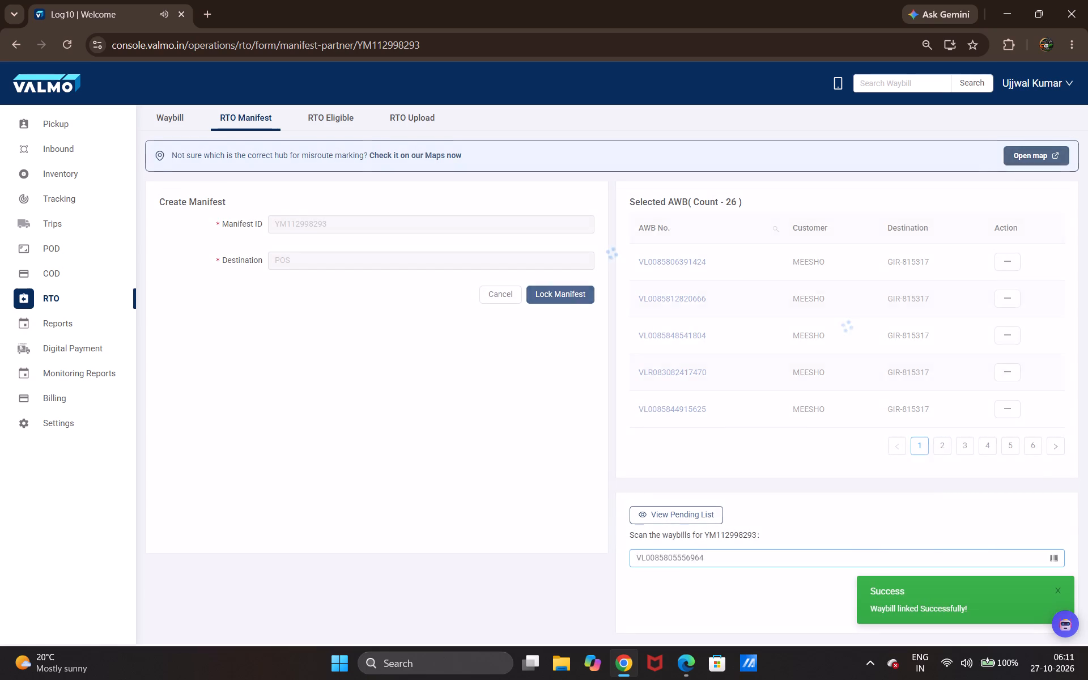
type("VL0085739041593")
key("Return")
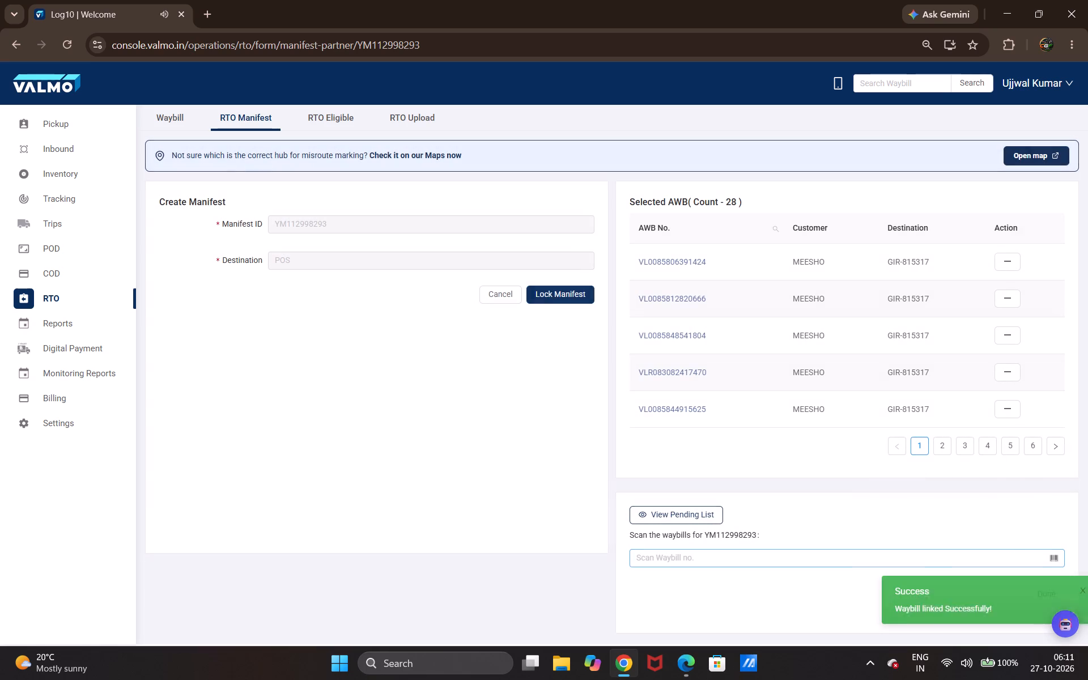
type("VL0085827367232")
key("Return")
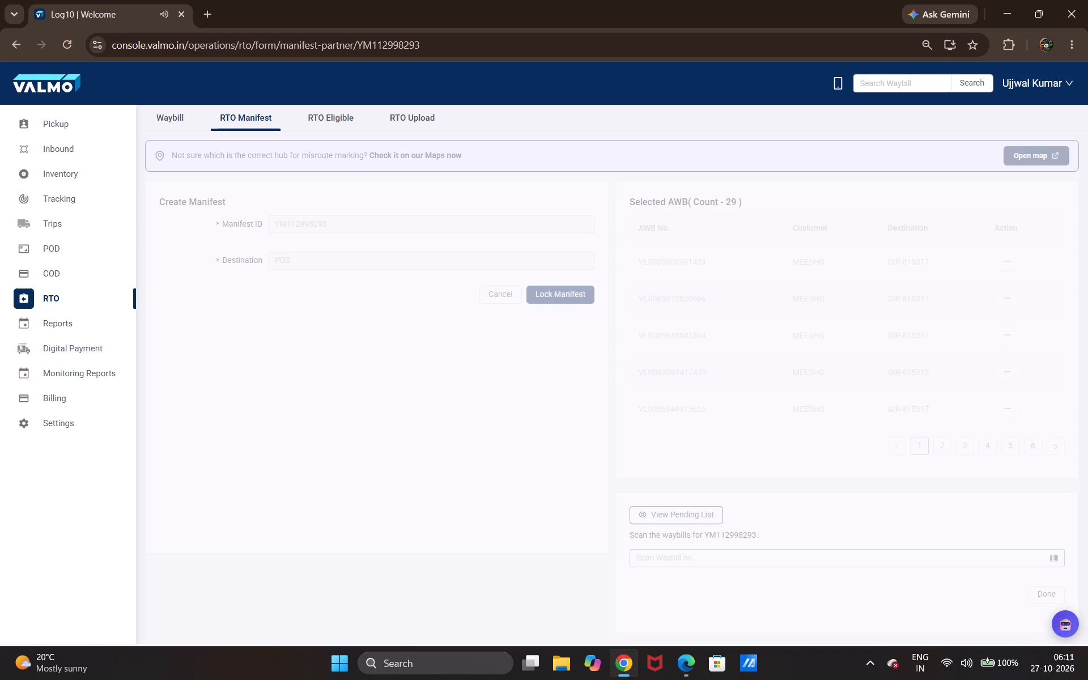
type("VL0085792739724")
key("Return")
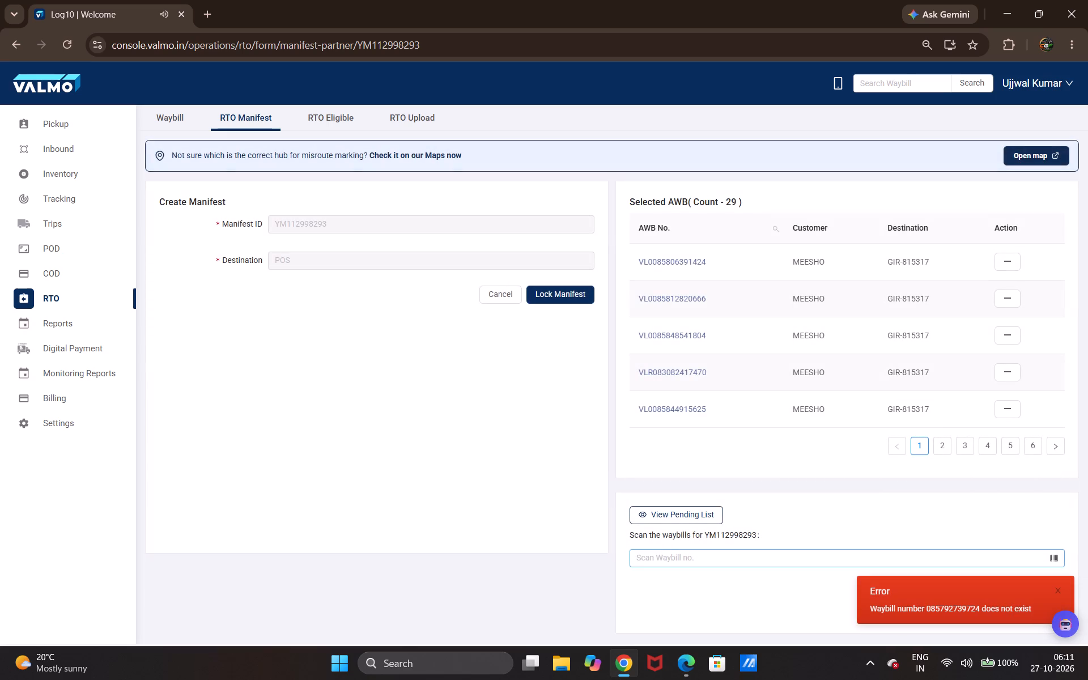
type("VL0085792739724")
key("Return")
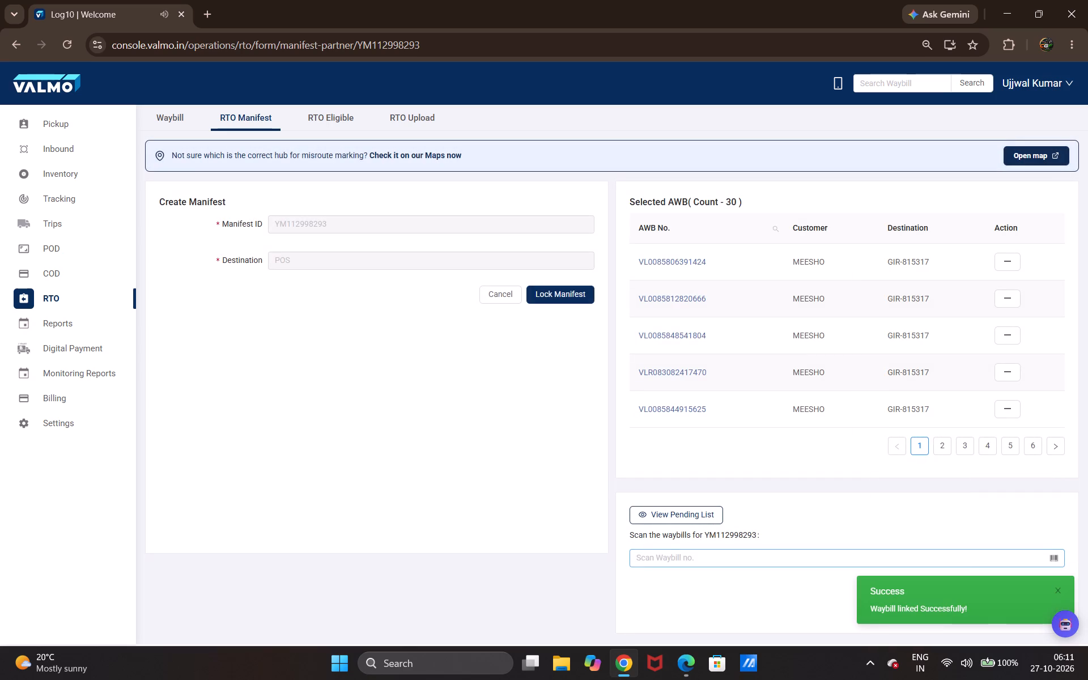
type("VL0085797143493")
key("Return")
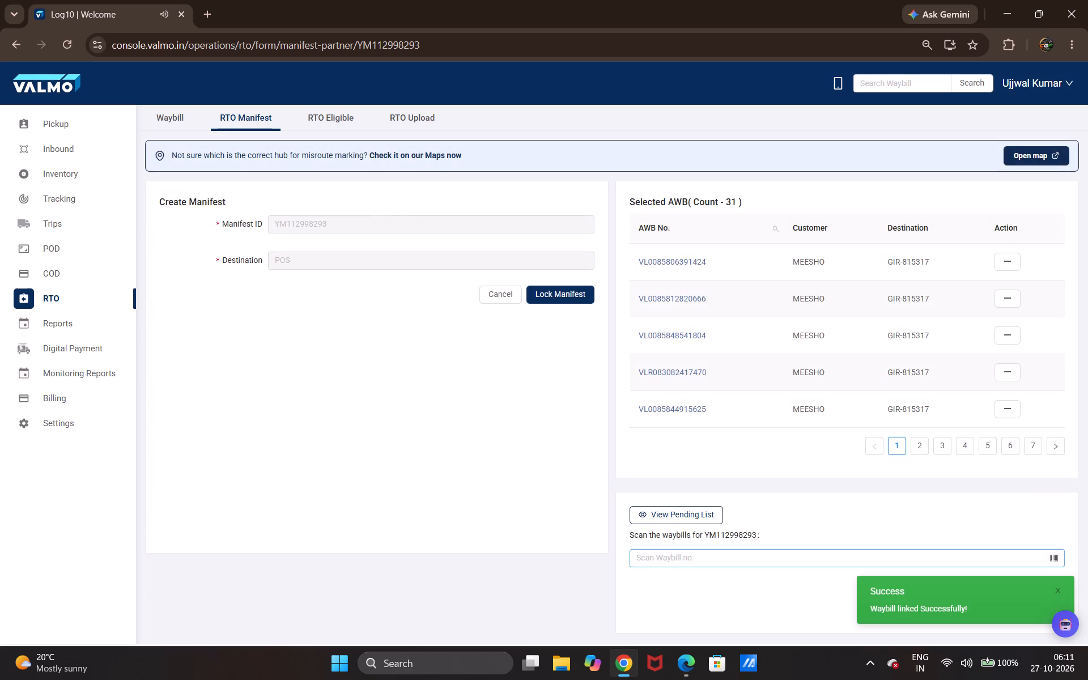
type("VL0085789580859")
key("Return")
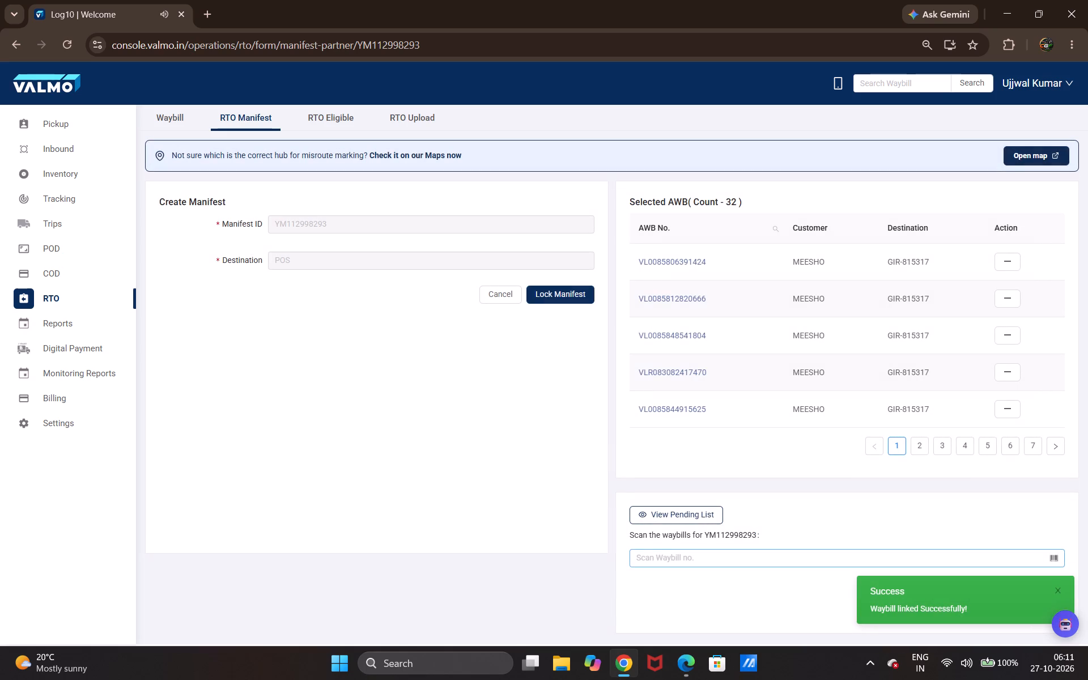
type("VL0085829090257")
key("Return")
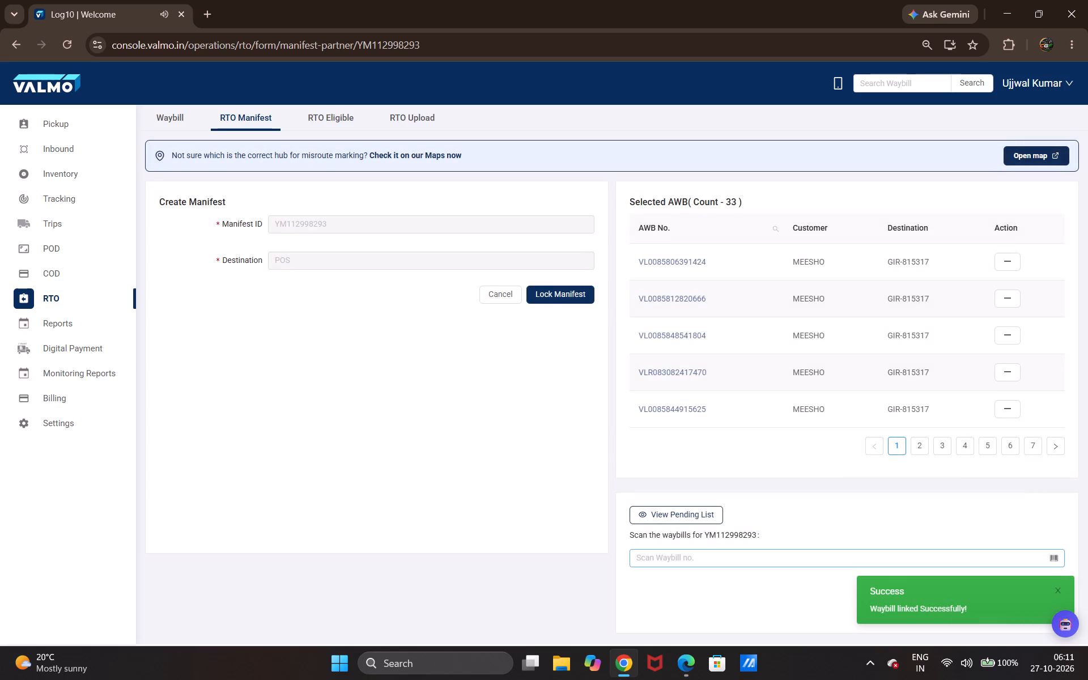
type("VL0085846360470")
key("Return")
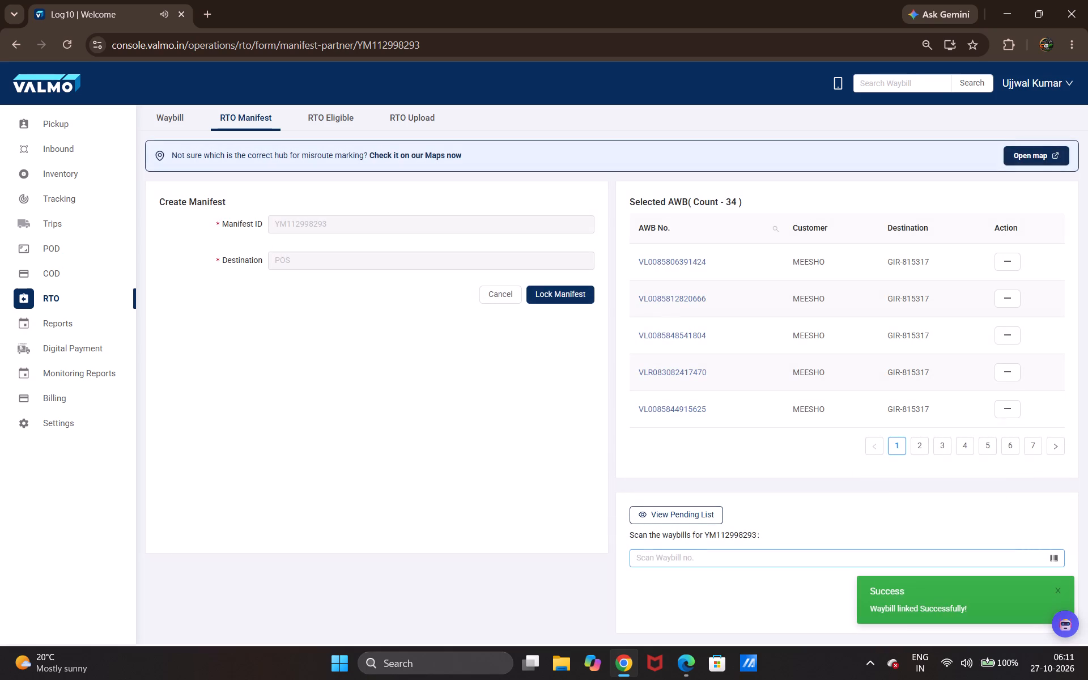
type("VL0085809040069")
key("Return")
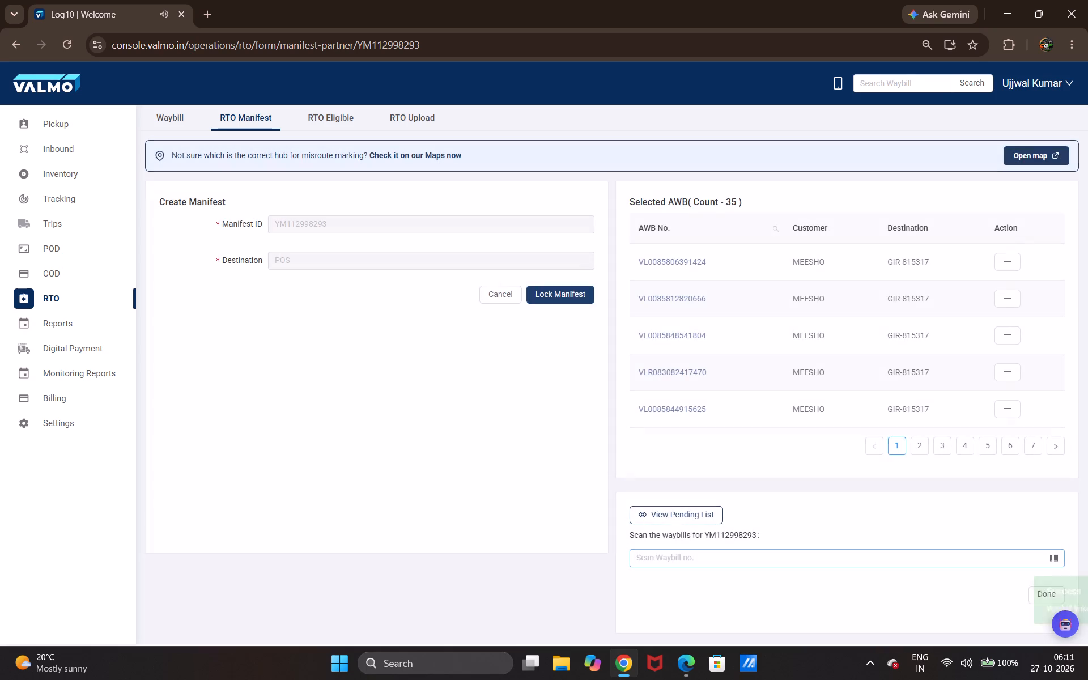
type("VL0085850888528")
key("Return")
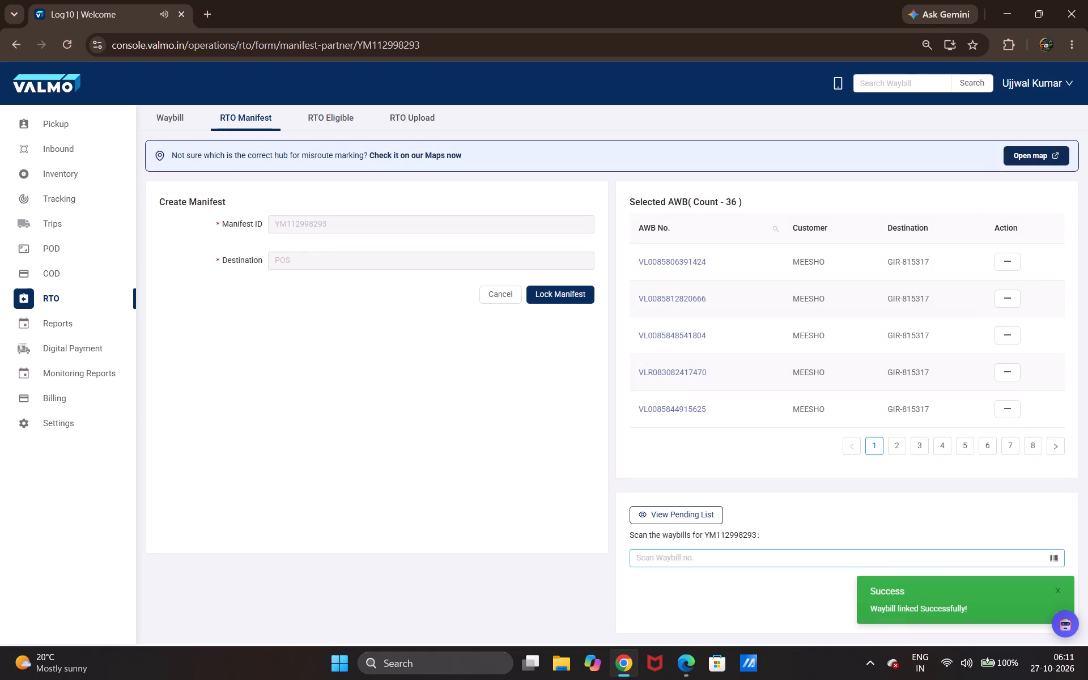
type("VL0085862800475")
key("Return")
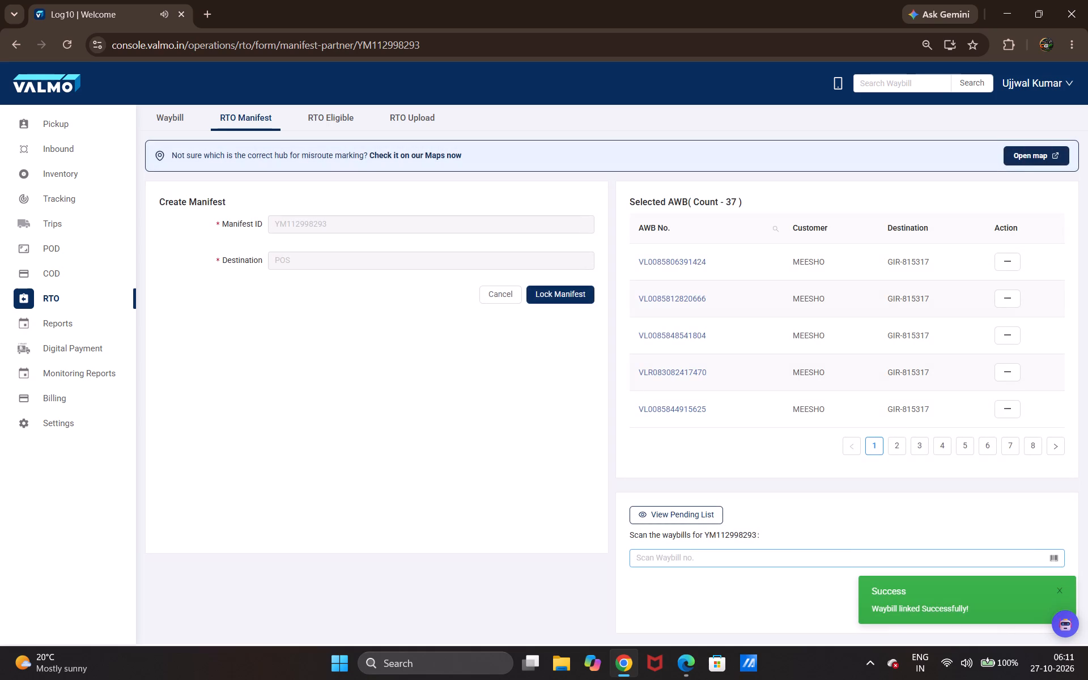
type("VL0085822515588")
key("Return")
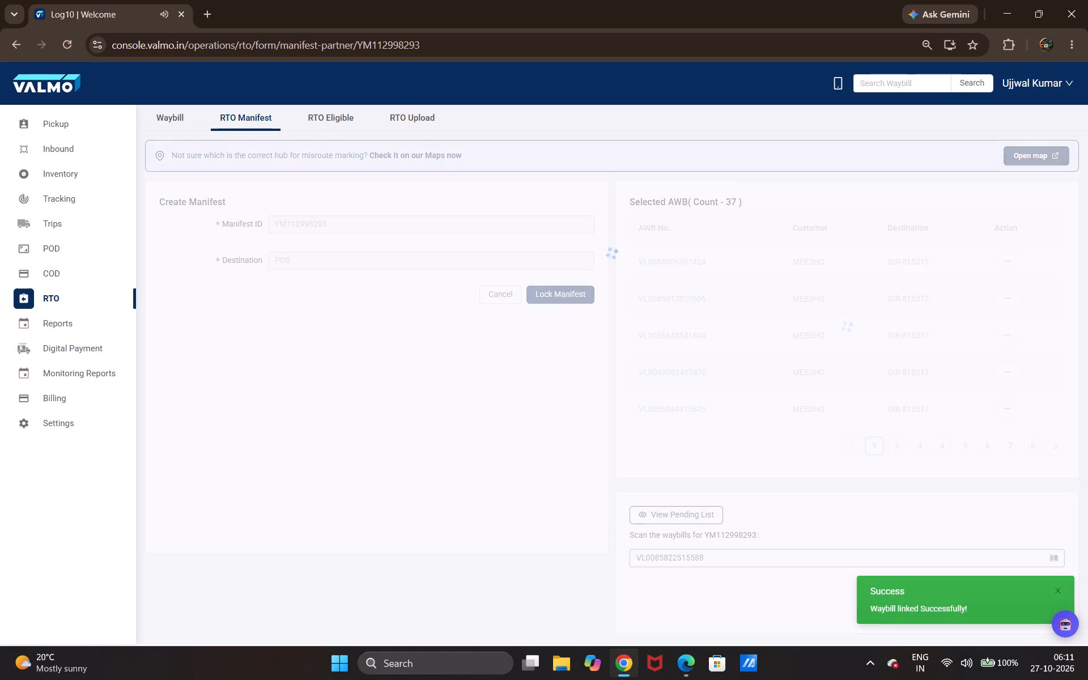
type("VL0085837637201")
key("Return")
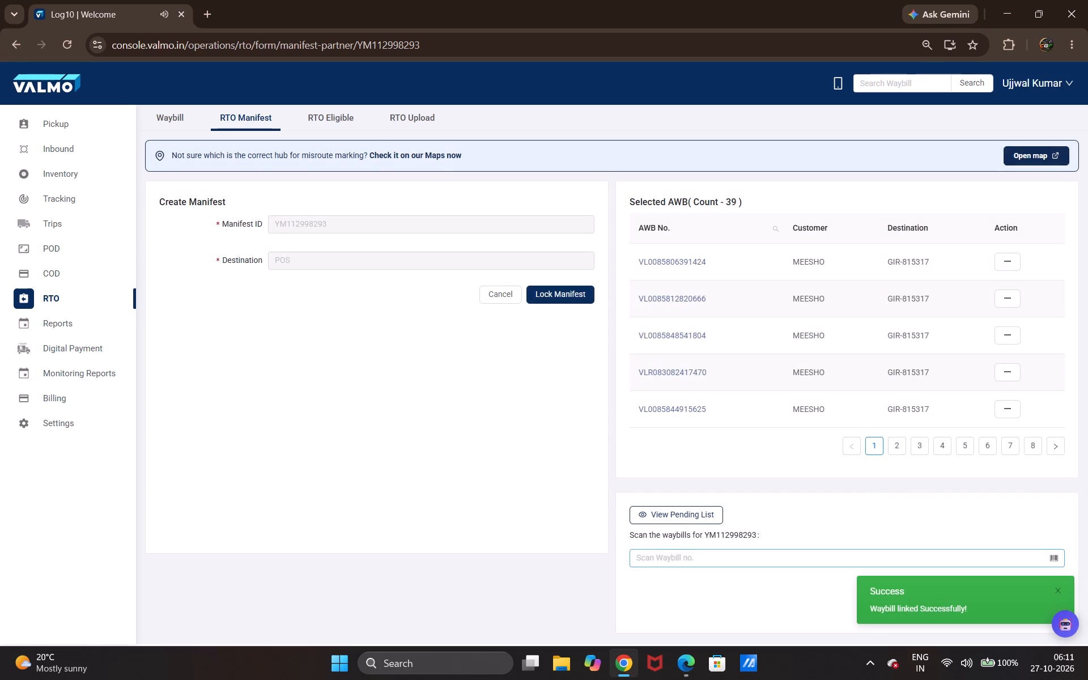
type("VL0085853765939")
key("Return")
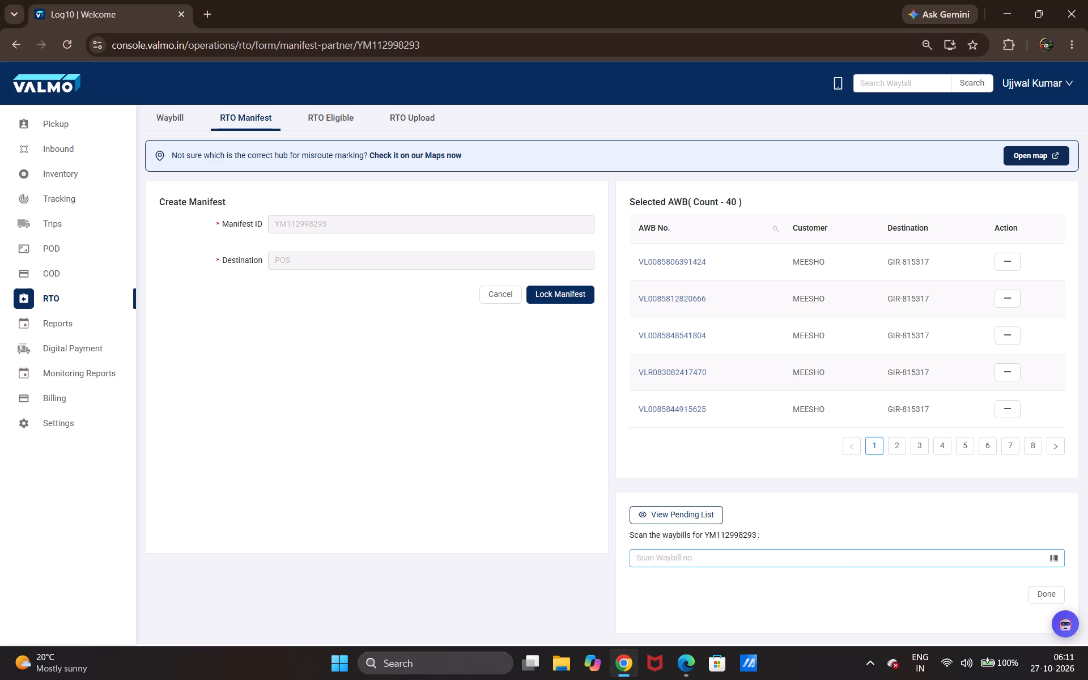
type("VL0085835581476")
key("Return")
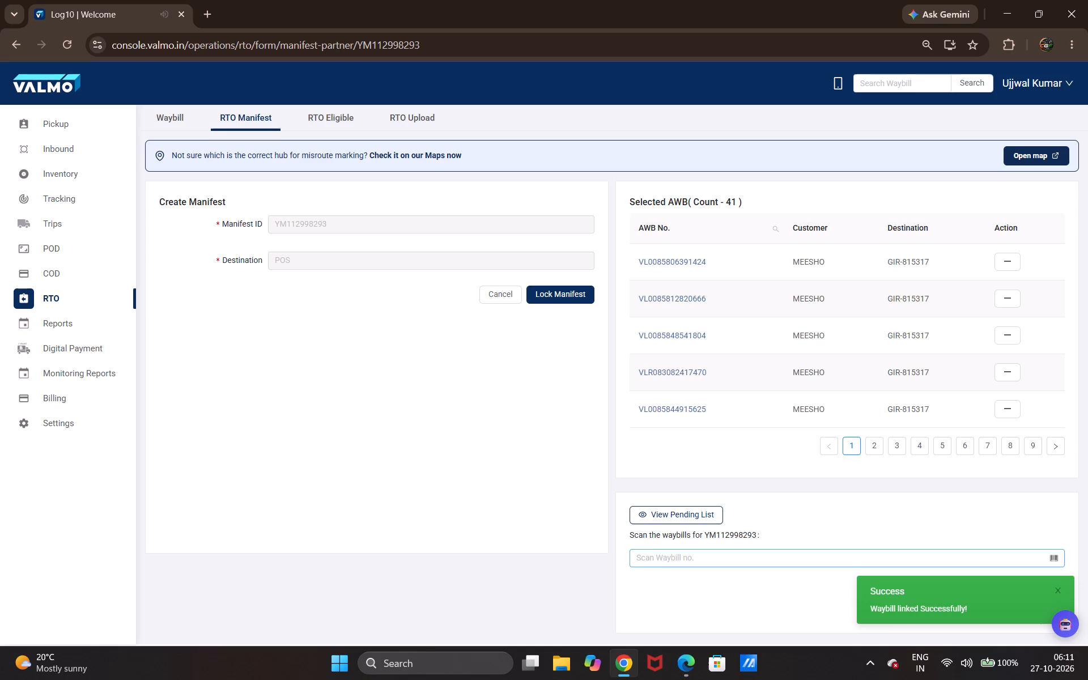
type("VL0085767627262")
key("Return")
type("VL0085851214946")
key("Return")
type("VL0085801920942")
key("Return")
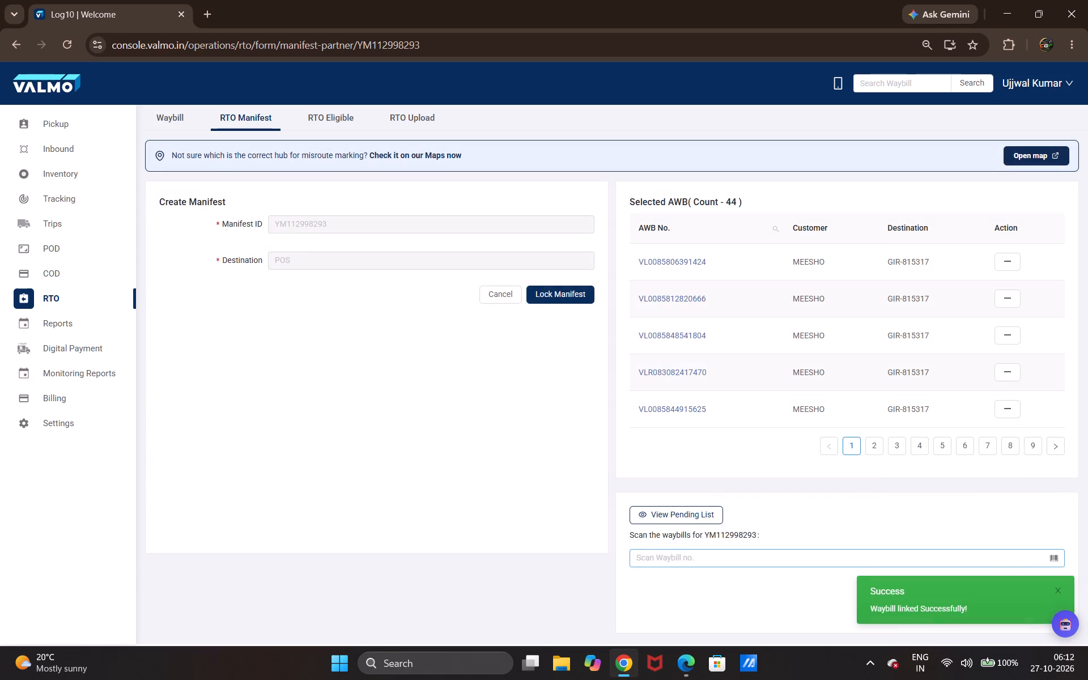
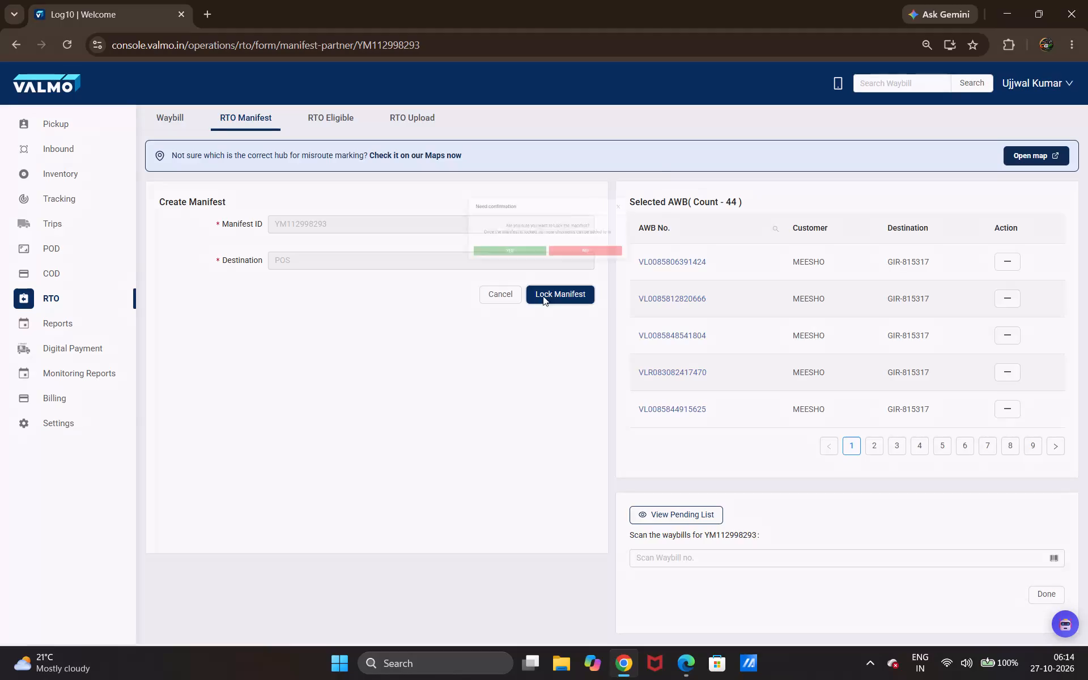
Lock RTO manifest YM112998293, confirming the lock.
left_click(492, 215)
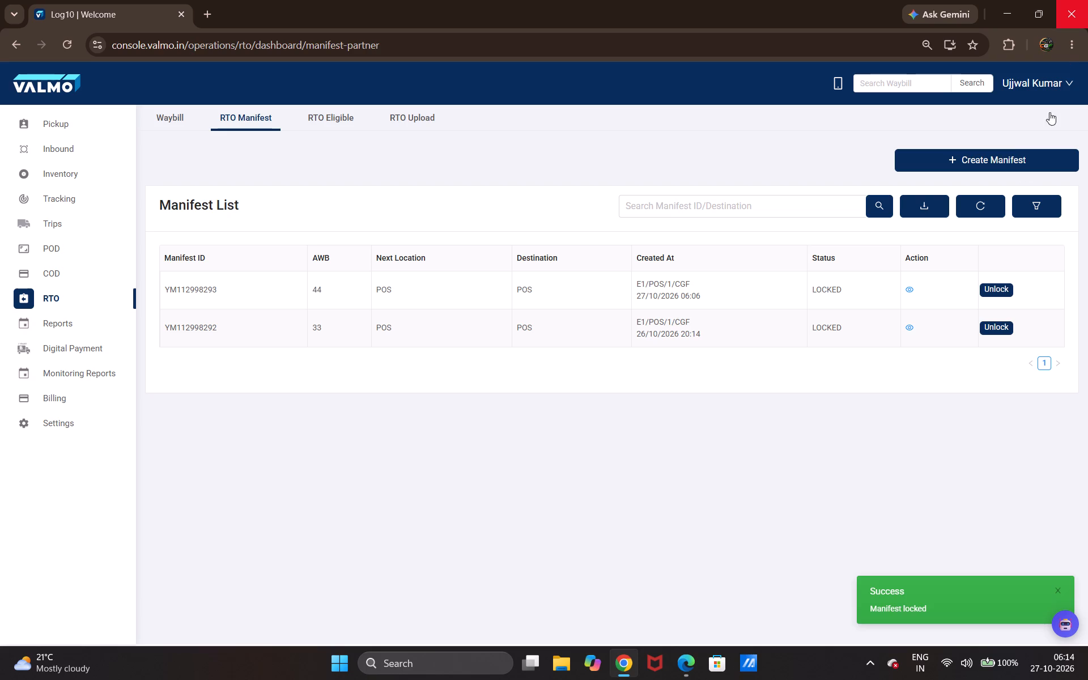
Start creating another RTO manifest and open its manifest ID for entry.
left_click(1009, 151)
left_click(424, 223)
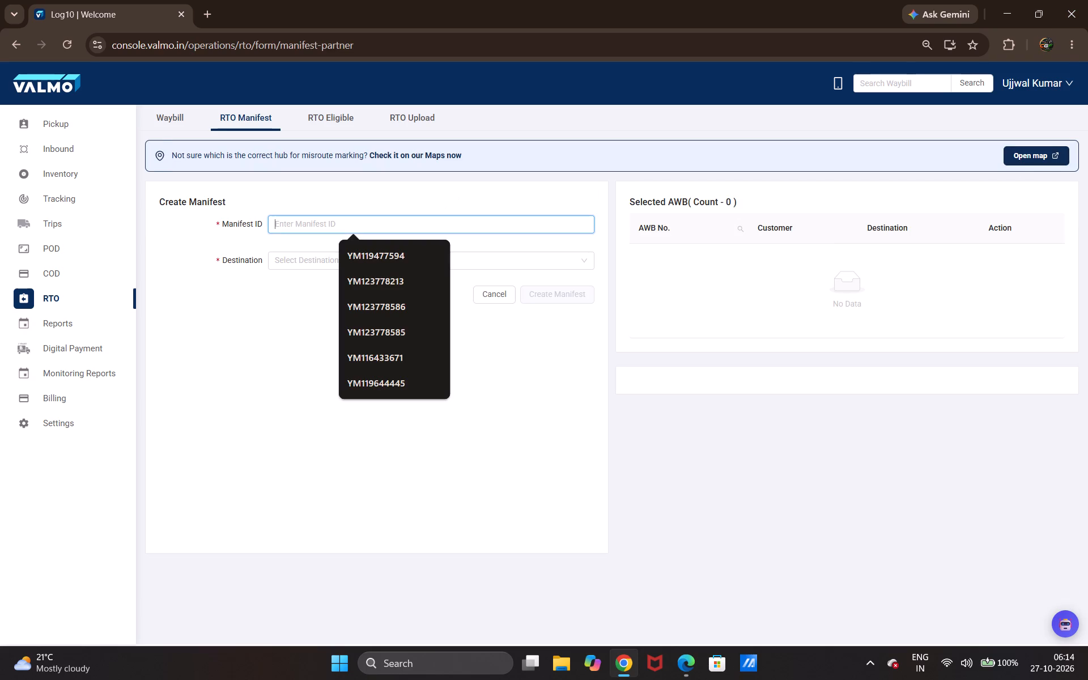
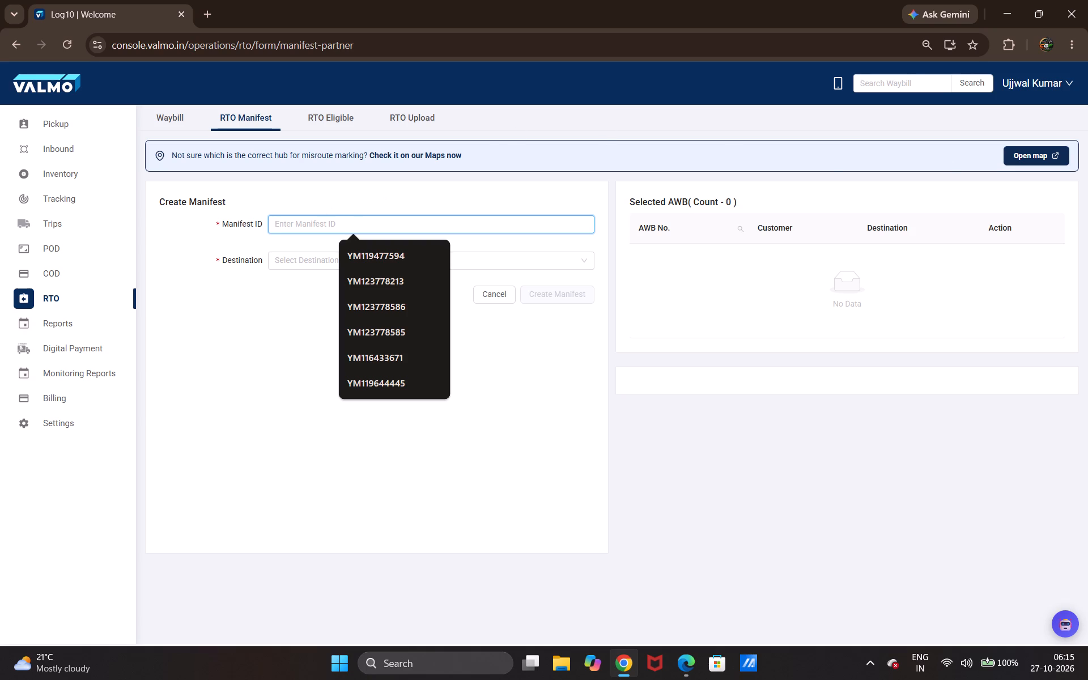
Create RTO manifest SP52999768 with POS as its destination.
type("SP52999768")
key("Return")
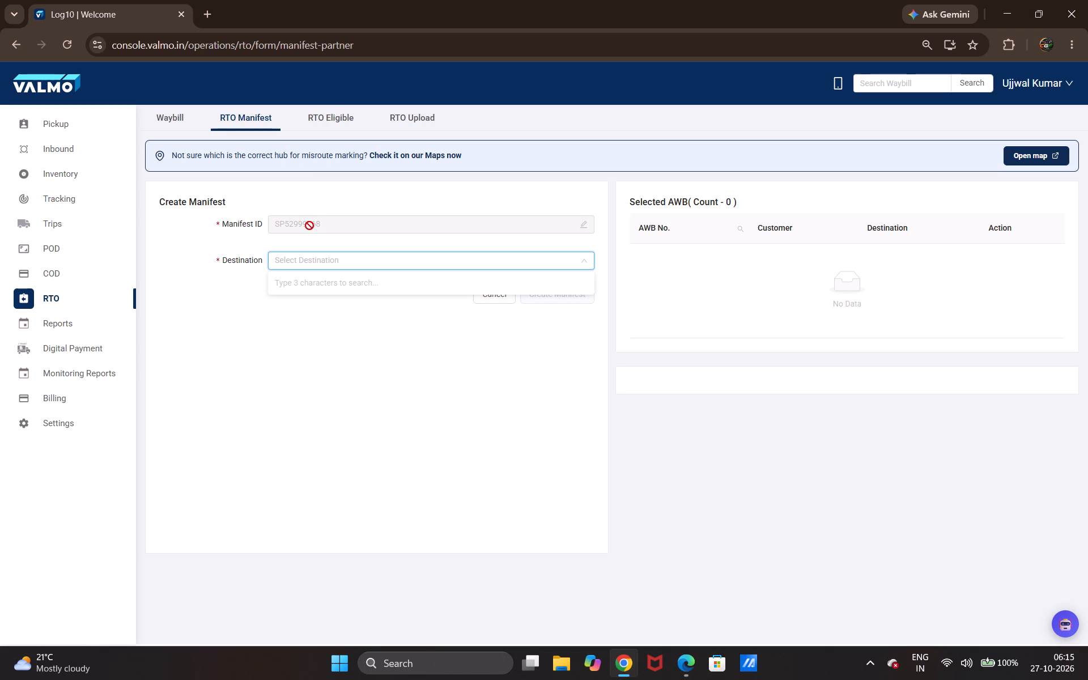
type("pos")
left_click(278, 279)
left_click(543, 290)
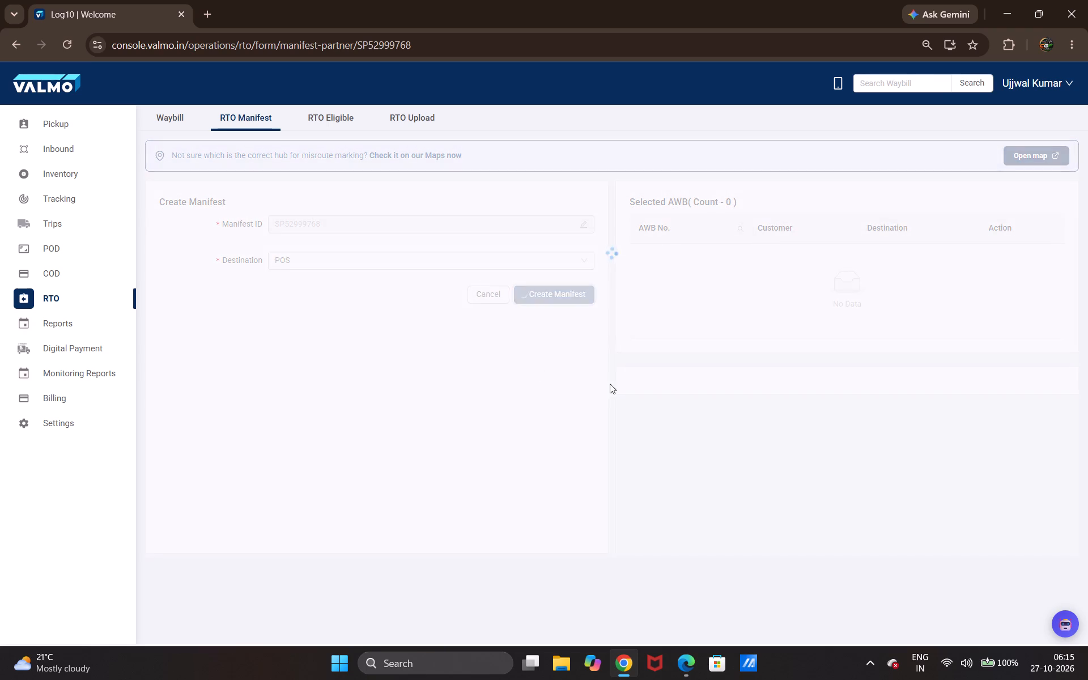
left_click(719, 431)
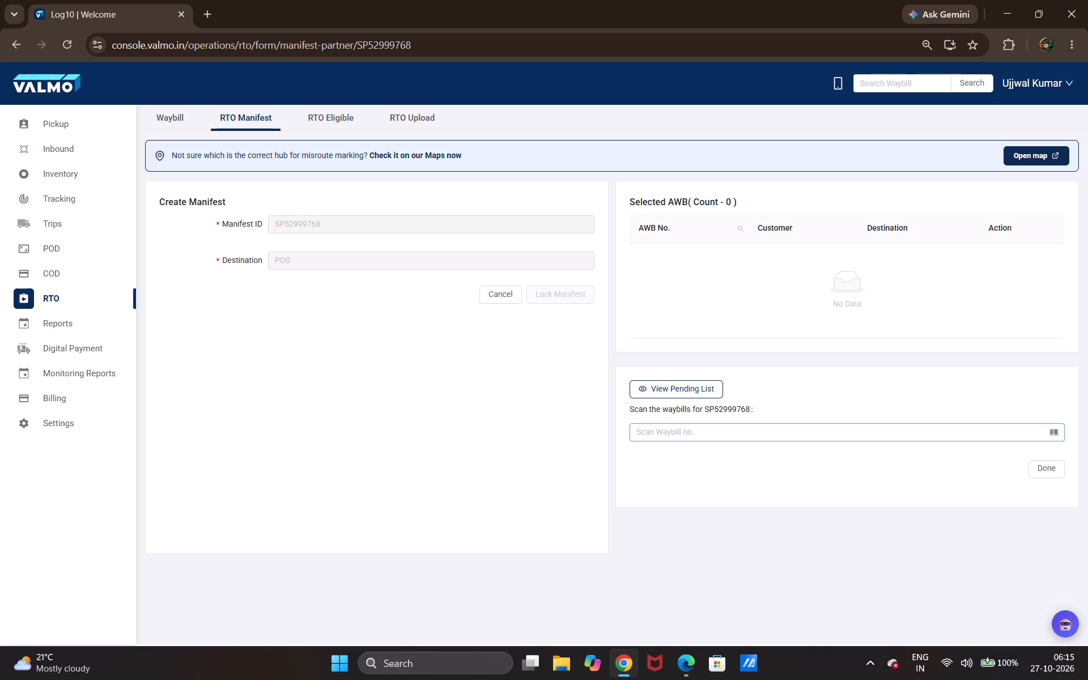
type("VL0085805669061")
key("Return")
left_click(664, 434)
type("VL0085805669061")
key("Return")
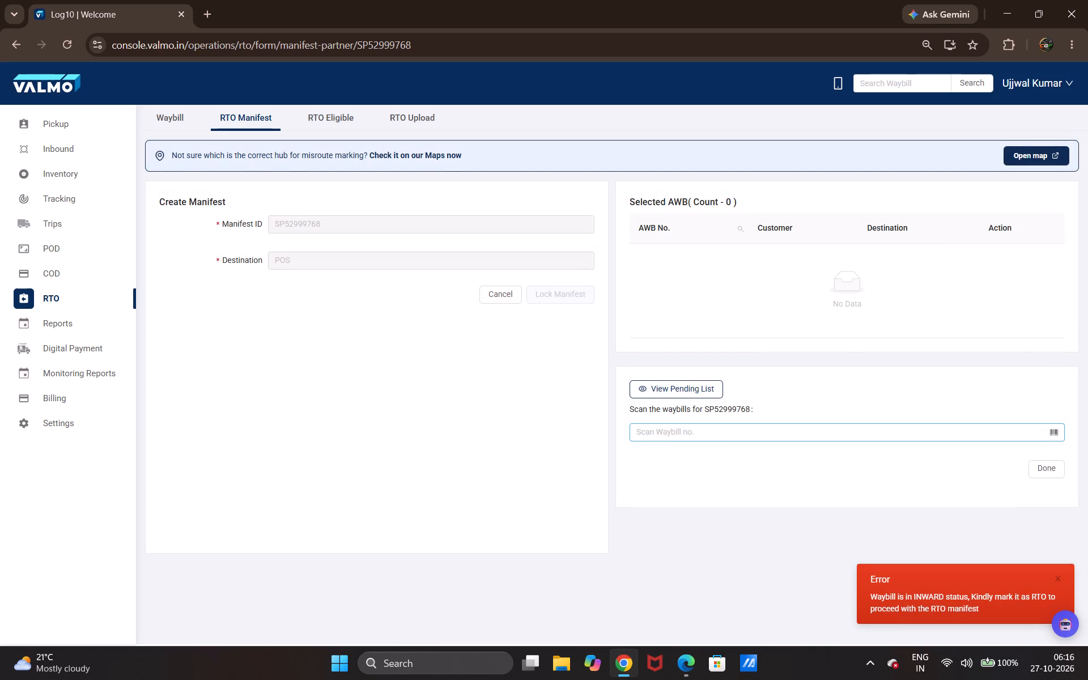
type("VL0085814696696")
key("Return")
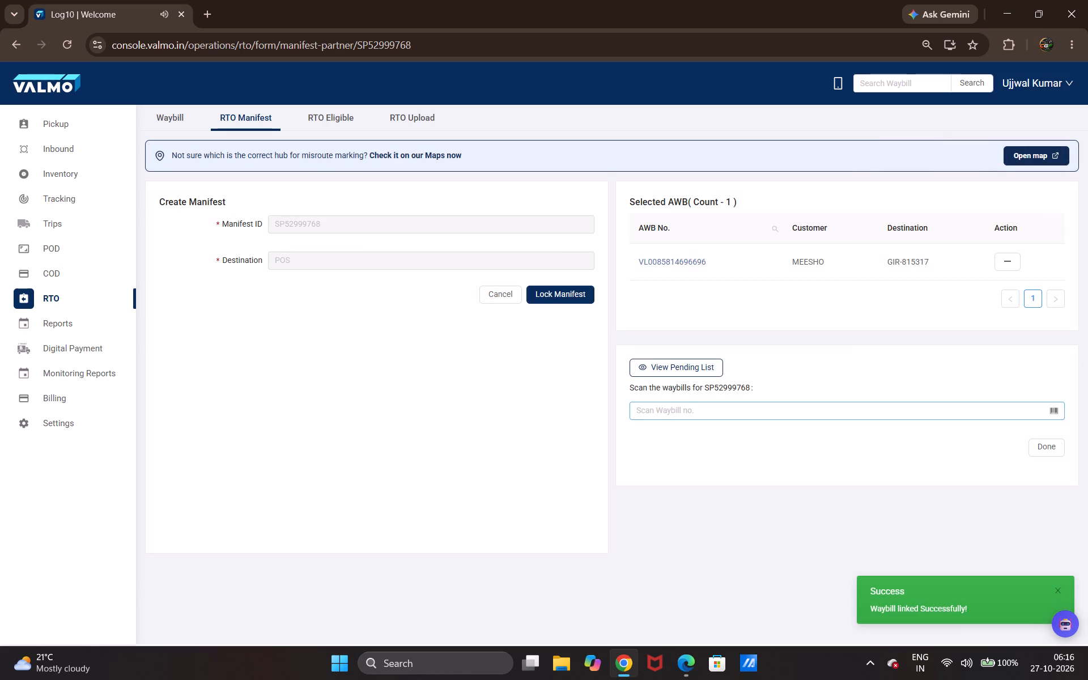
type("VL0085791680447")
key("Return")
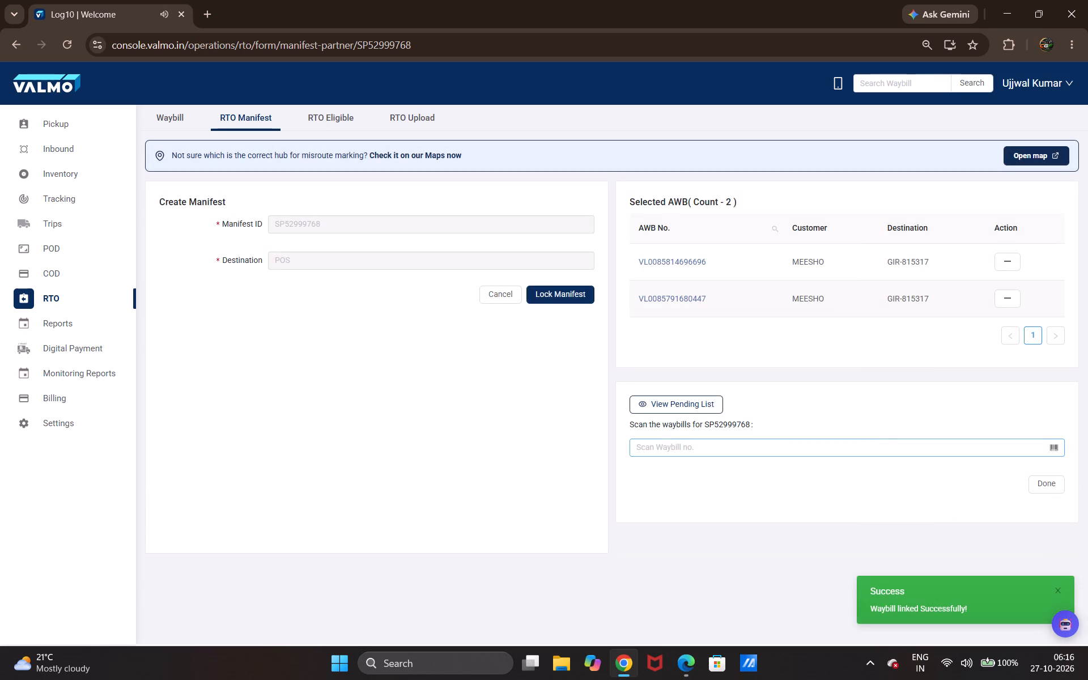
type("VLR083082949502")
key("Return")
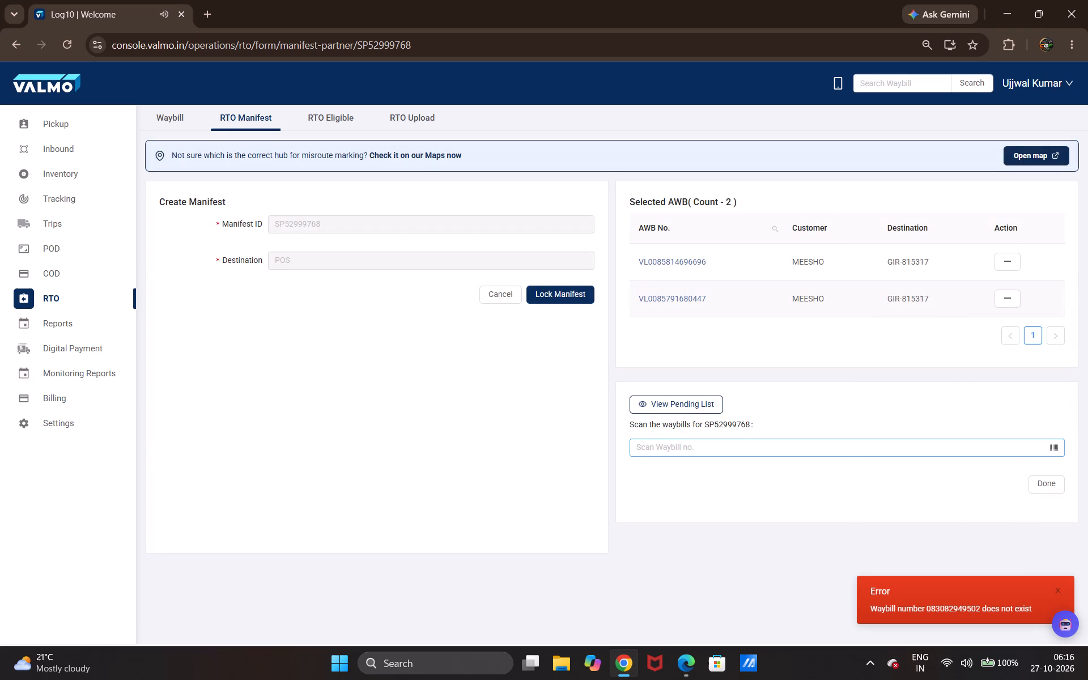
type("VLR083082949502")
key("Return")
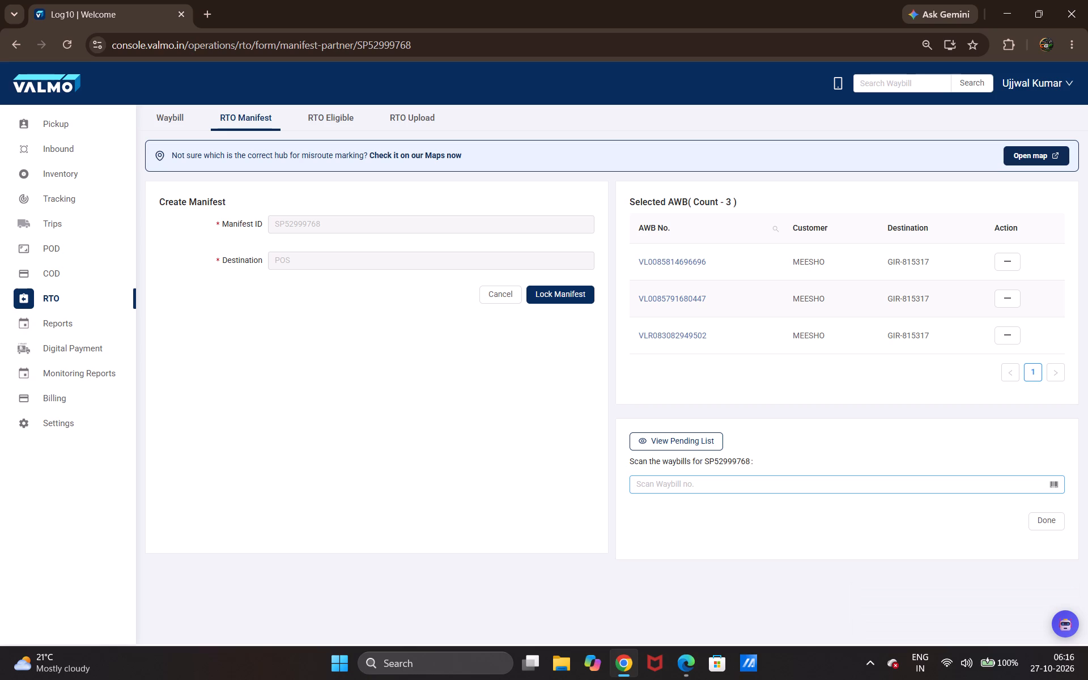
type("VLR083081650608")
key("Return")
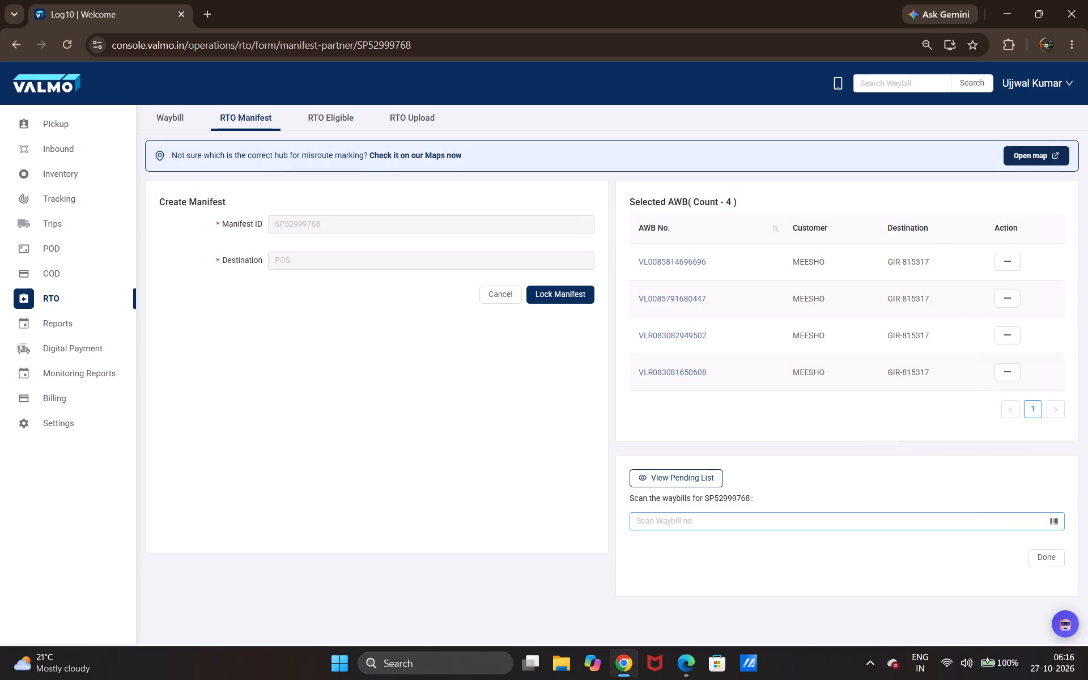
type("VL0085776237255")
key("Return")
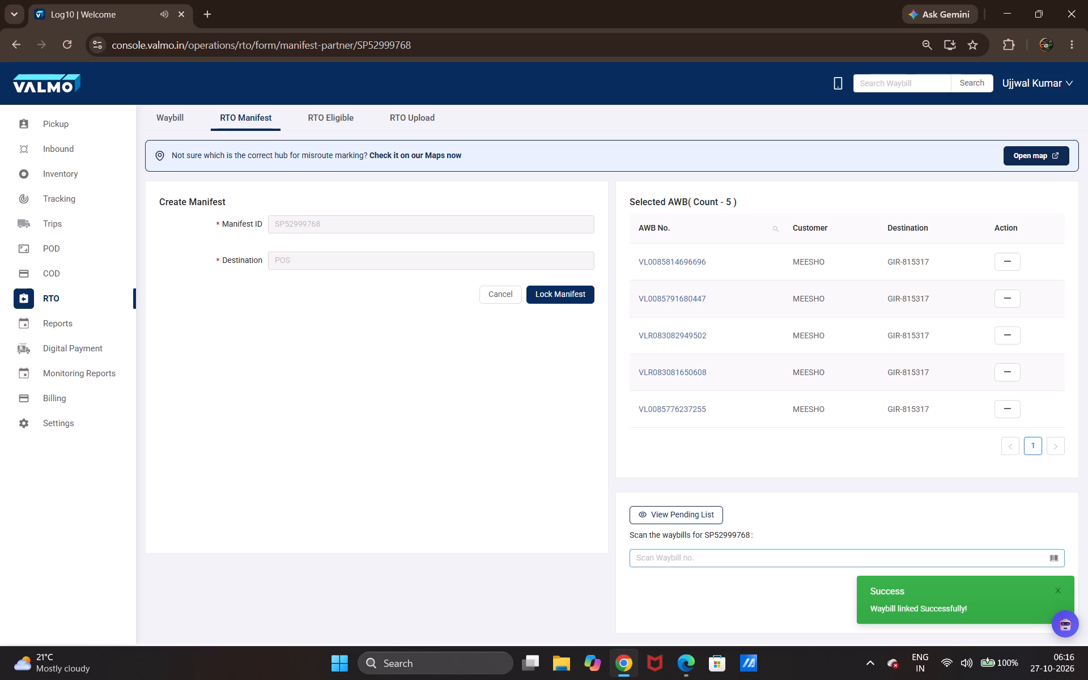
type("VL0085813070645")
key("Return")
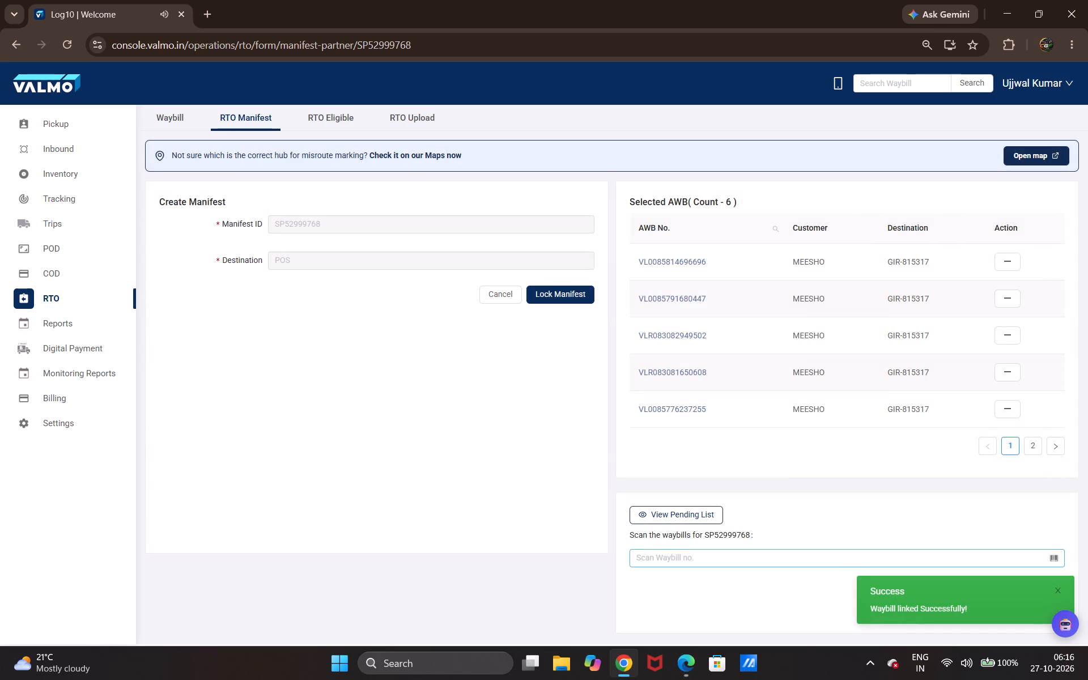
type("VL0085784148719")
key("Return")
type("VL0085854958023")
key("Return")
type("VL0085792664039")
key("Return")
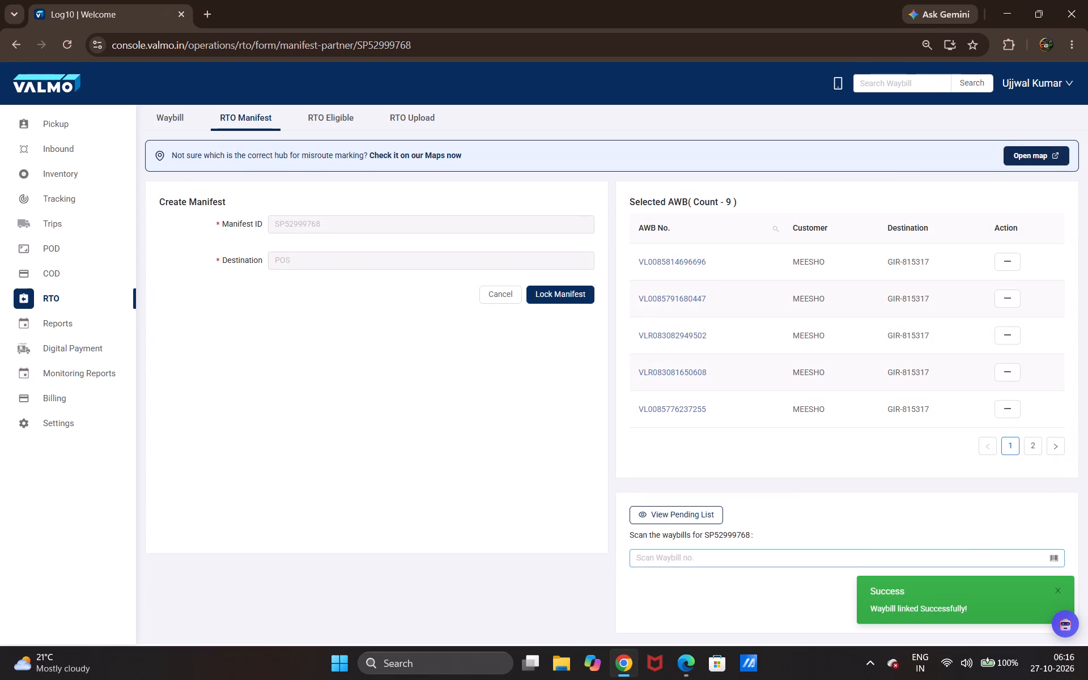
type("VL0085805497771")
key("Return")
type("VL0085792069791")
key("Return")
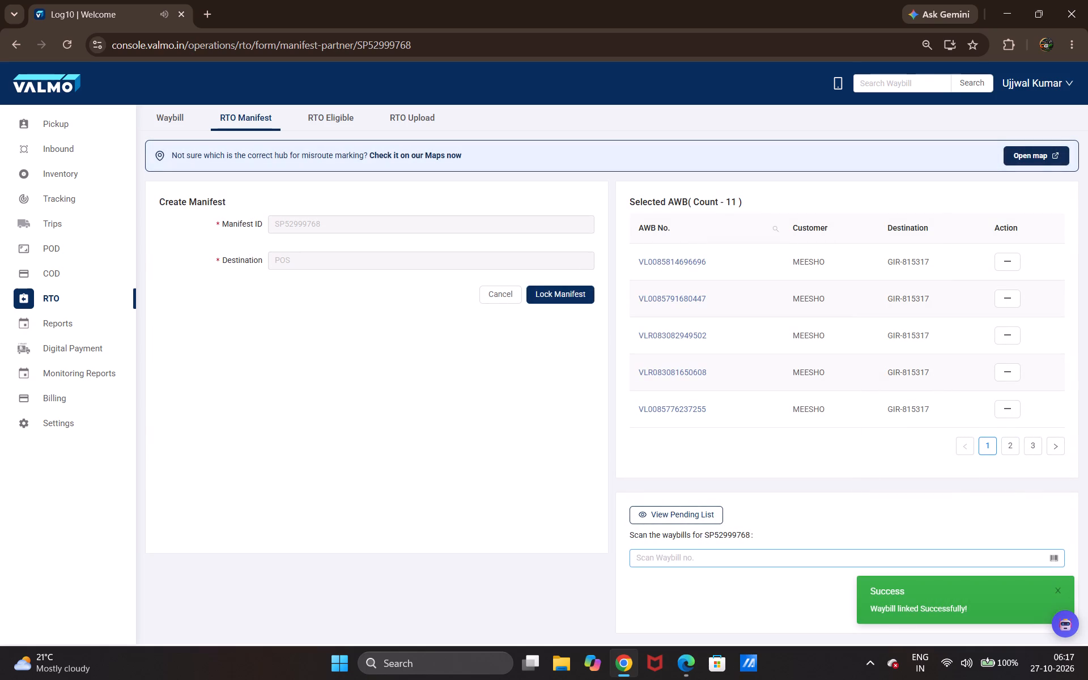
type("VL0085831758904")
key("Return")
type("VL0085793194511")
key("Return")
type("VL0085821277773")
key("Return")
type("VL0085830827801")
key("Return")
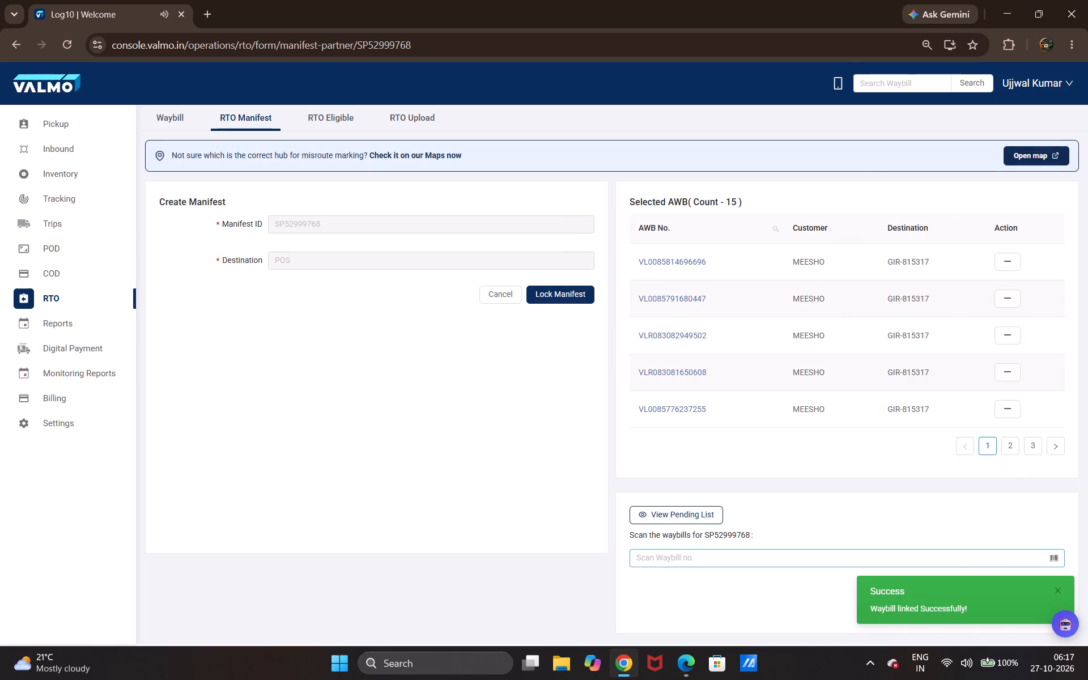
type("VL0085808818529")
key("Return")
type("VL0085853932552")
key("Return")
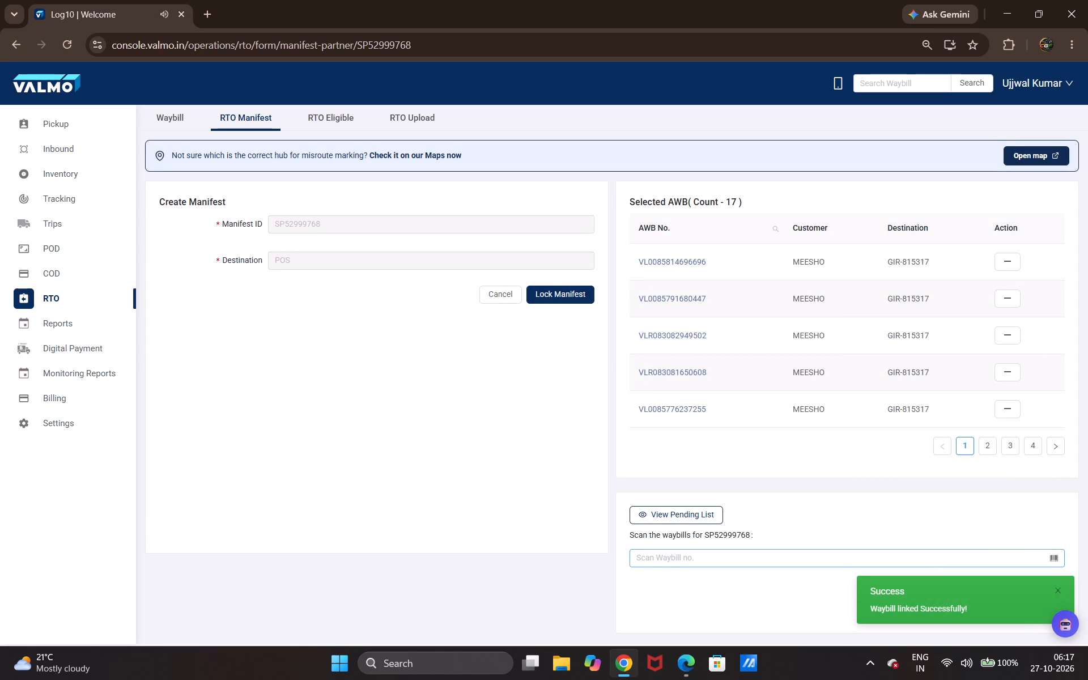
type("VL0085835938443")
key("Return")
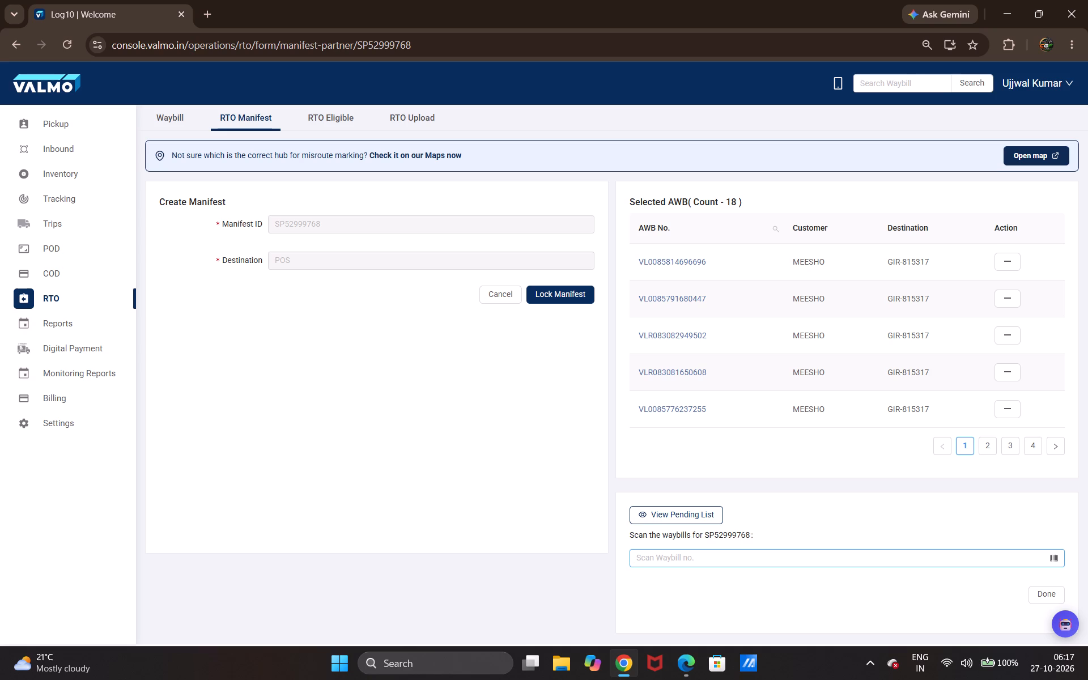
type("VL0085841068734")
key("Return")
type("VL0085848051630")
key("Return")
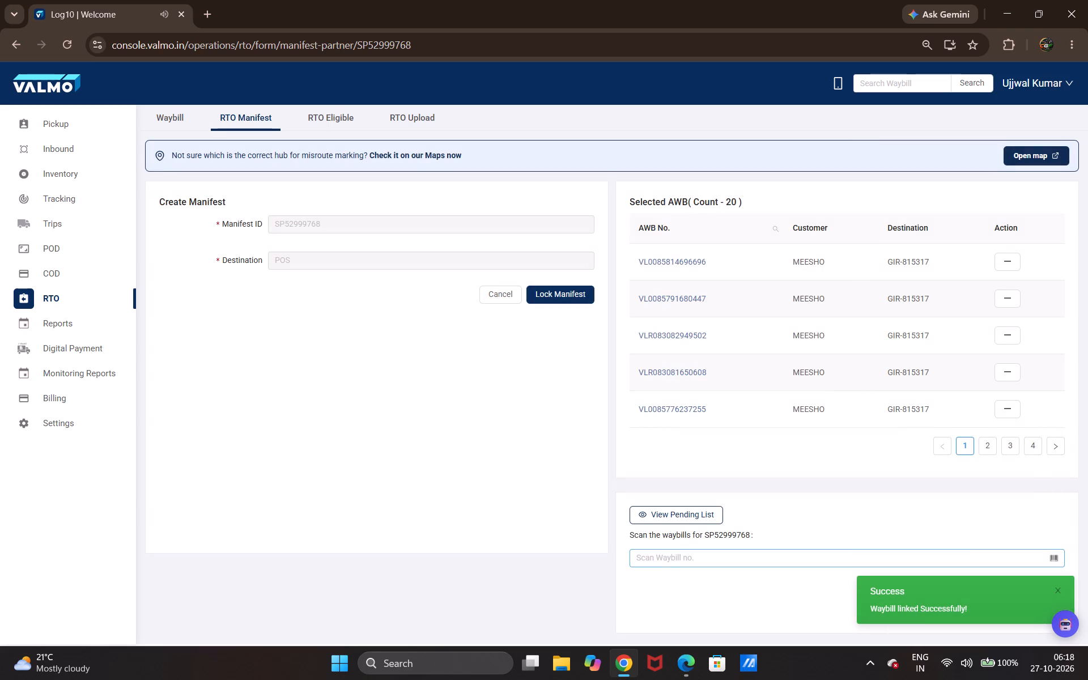
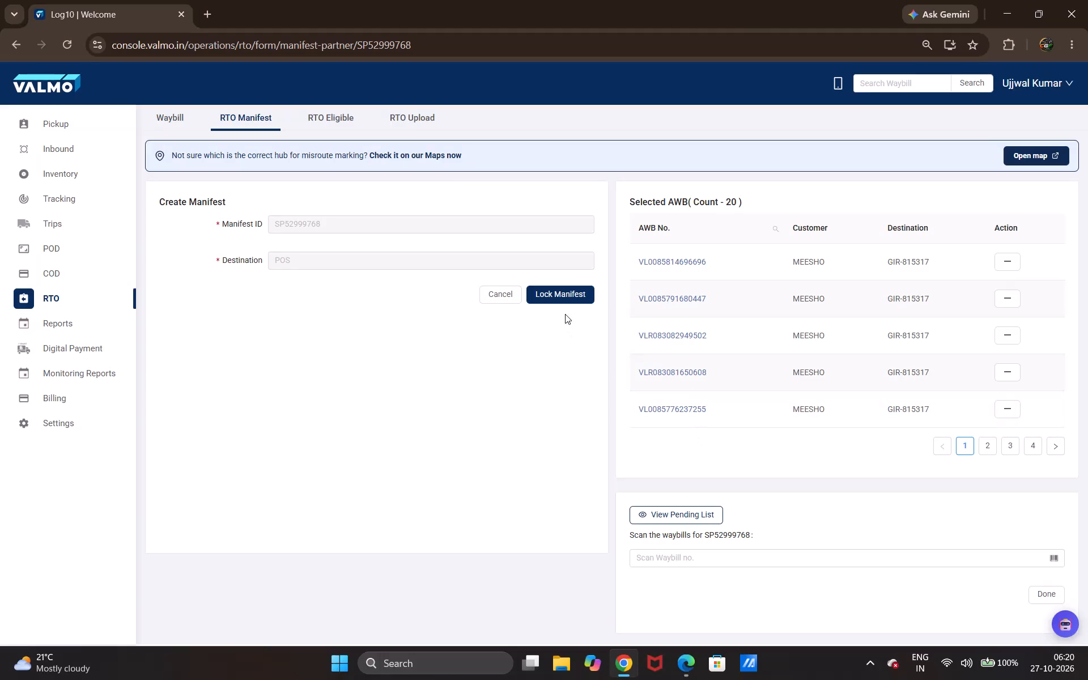
Lock manifest SP52999768 and confirm the locking.
left_click(563, 286)
left_click(455, 219)
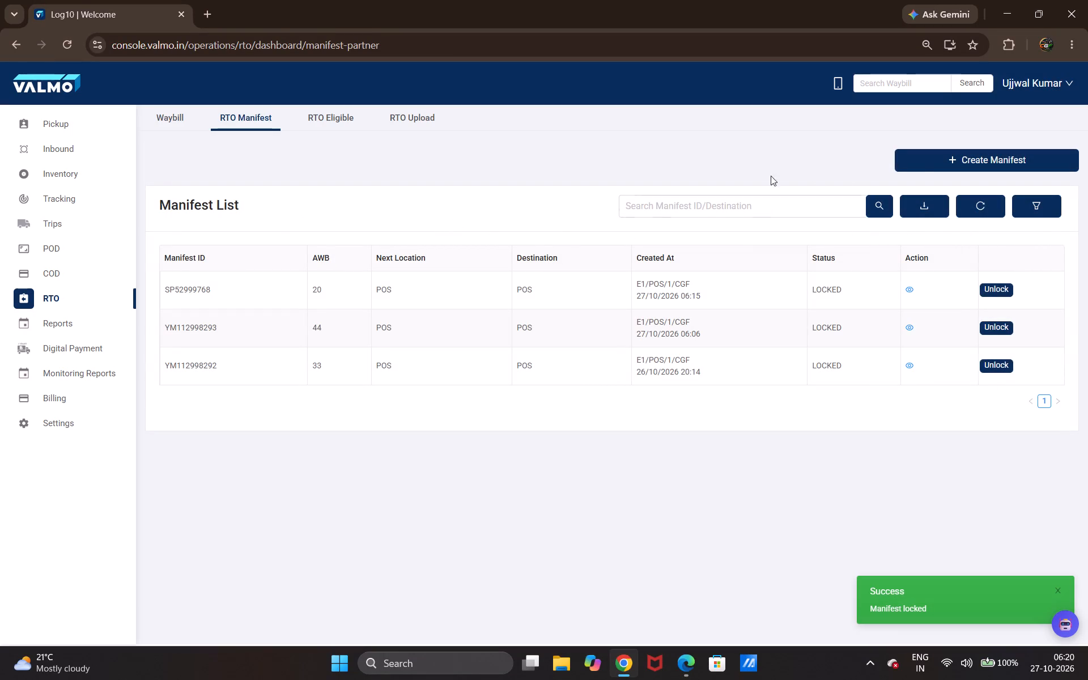
Create a new RTO manifest with ID SP52999765 and destination POS.
left_click(914, 159)
left_click(385, 220)
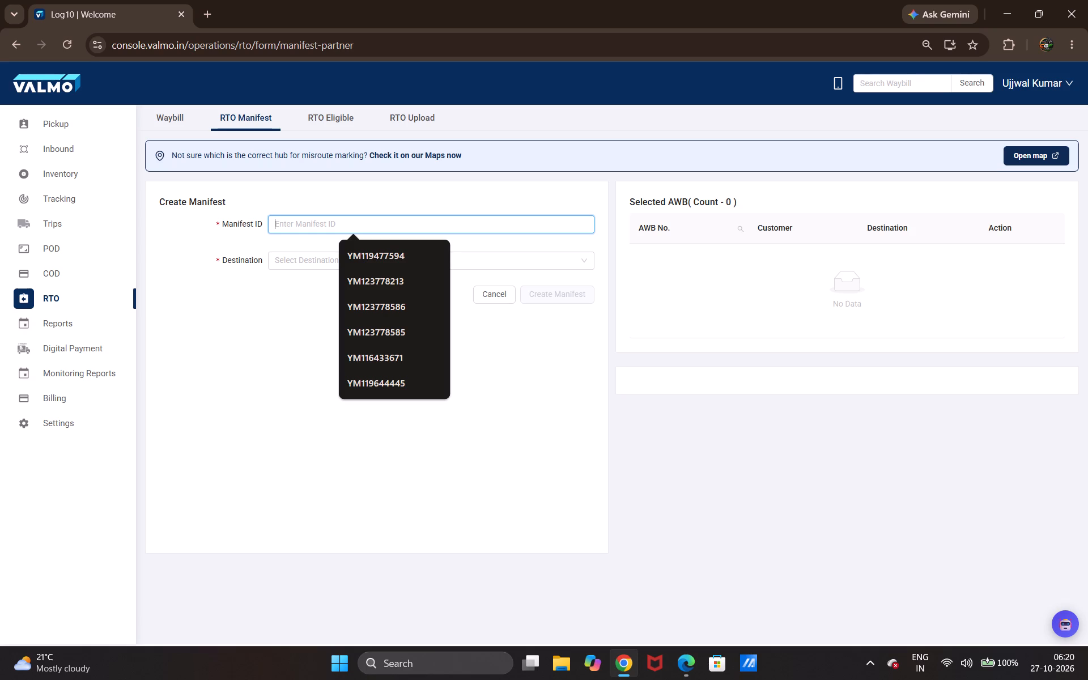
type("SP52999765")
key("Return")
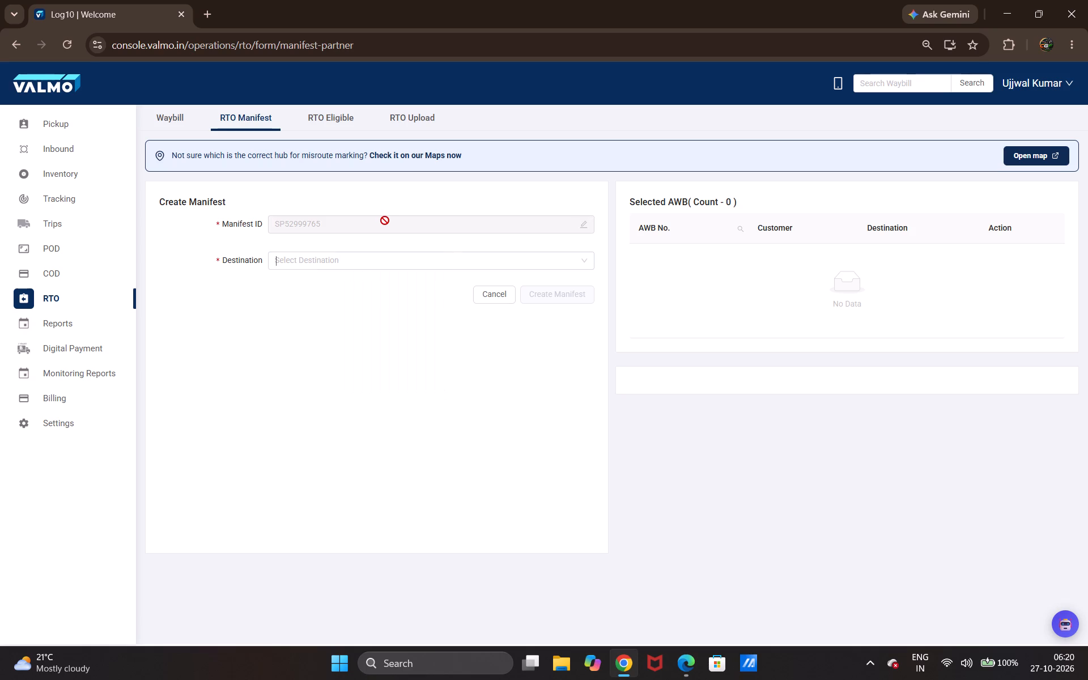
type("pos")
left_click(294, 279)
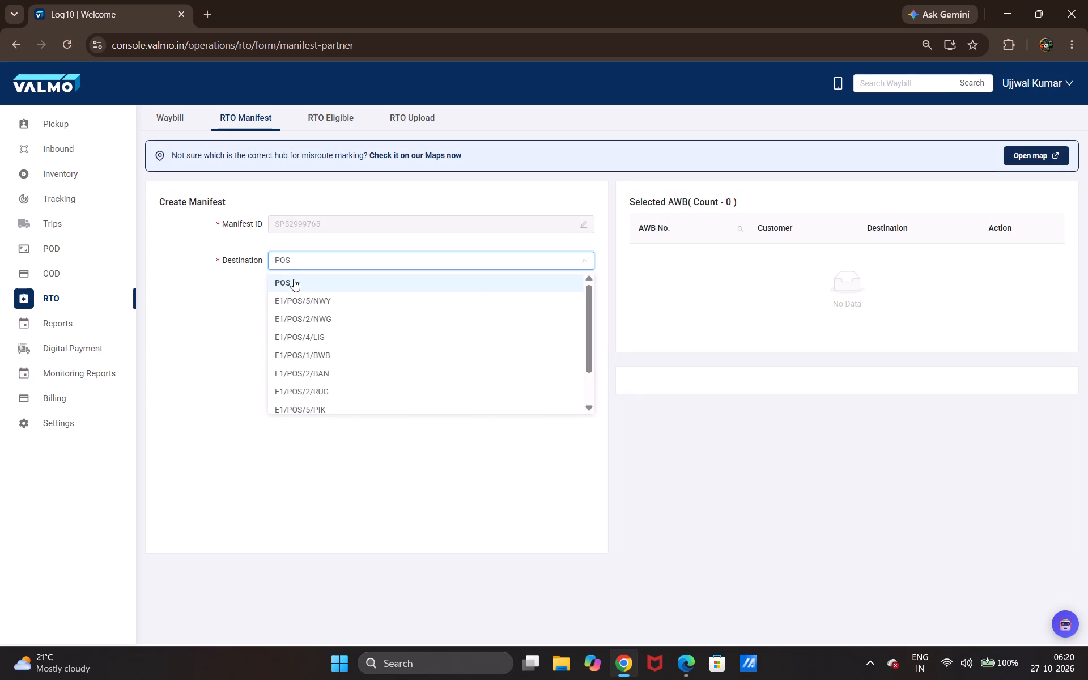
left_click(559, 291)
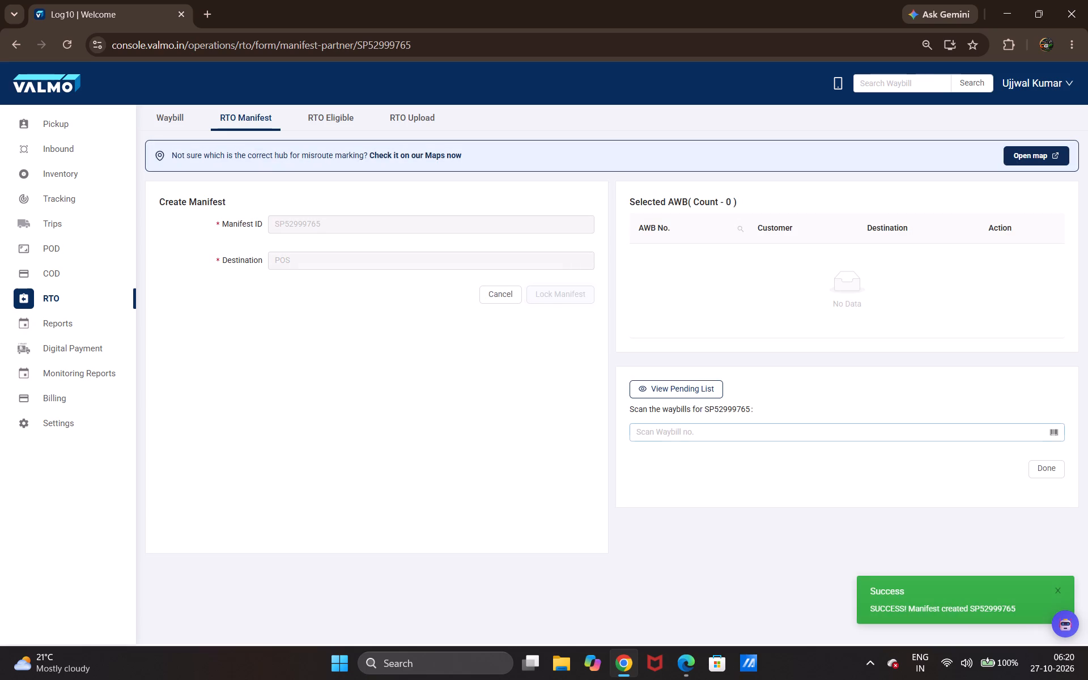
Begin waybill entry for manifest SP52999765.
left_click(696, 428)
left_click(696, 436)
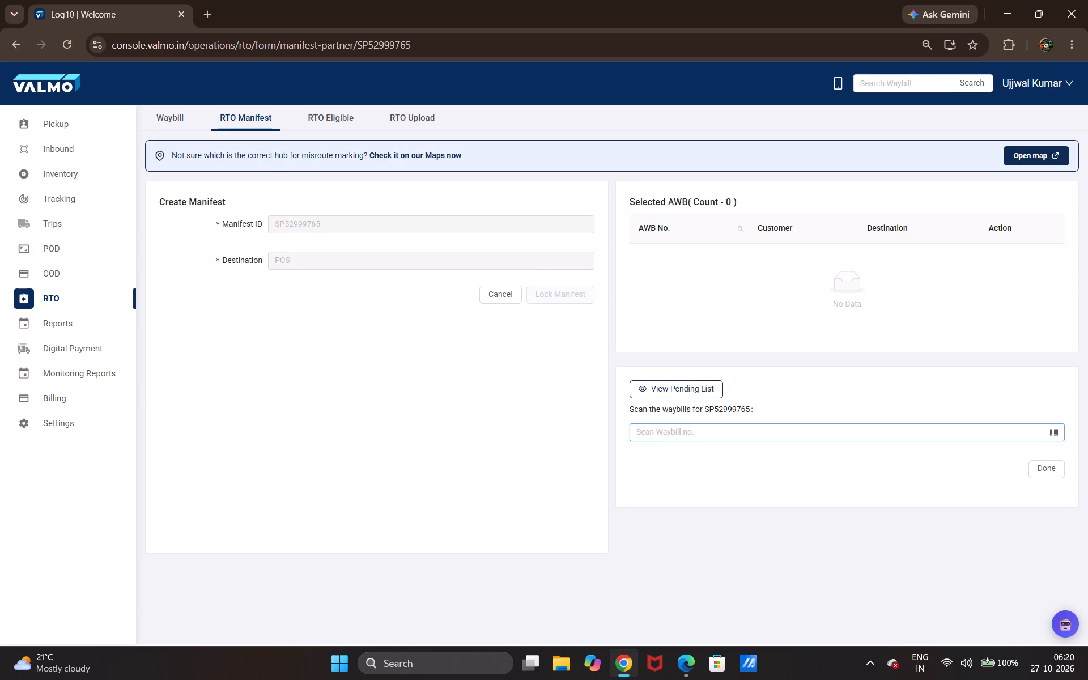
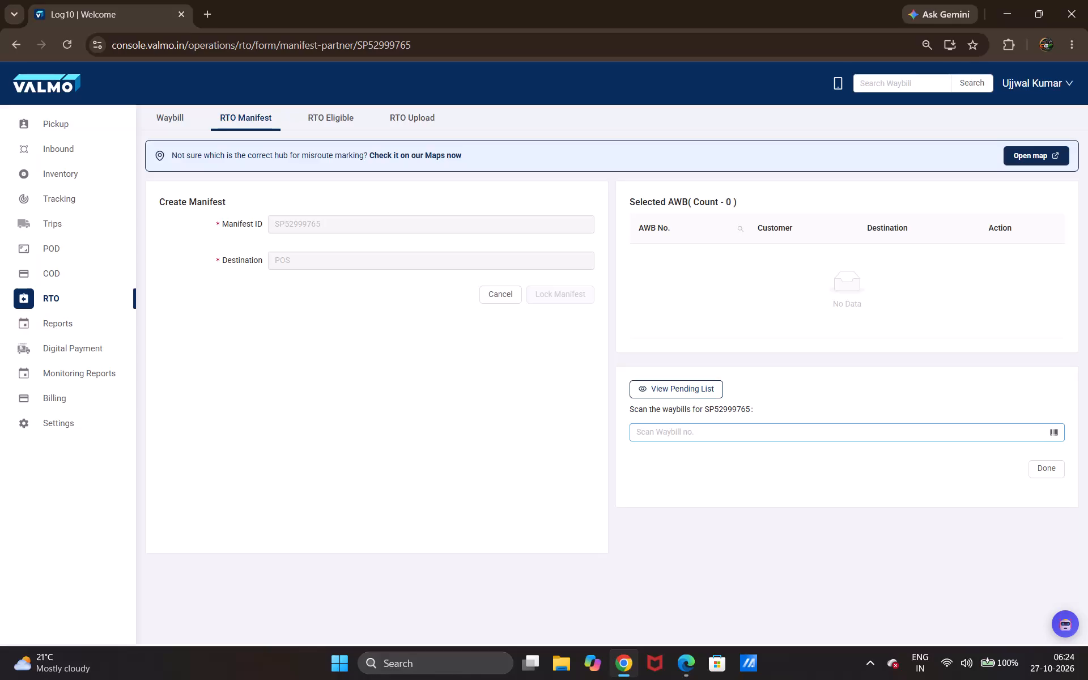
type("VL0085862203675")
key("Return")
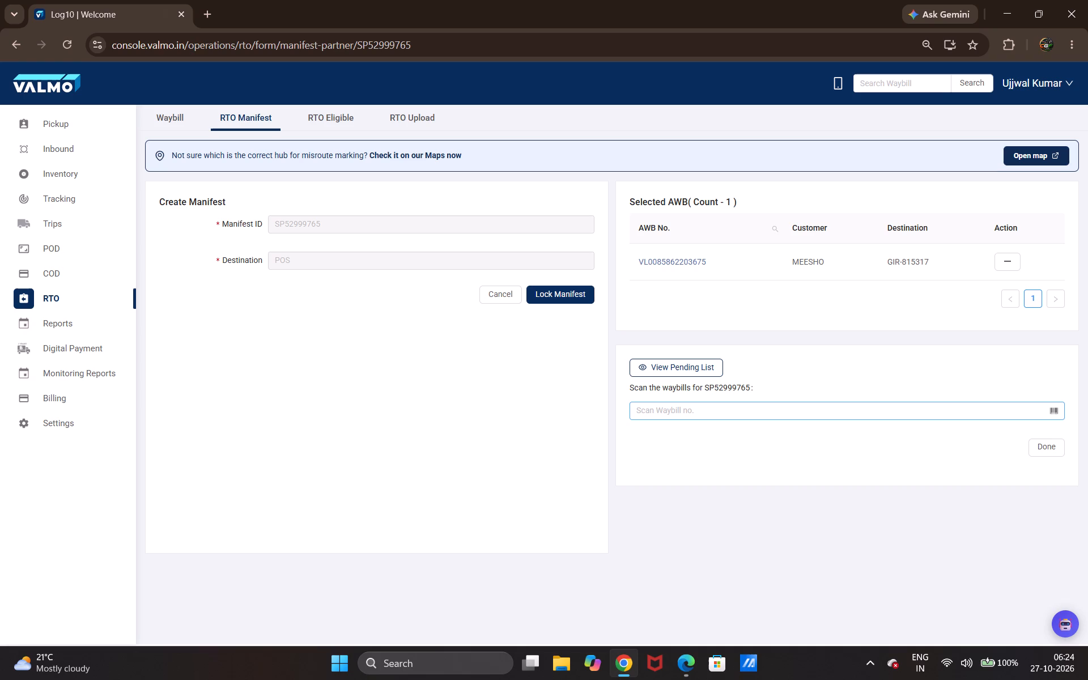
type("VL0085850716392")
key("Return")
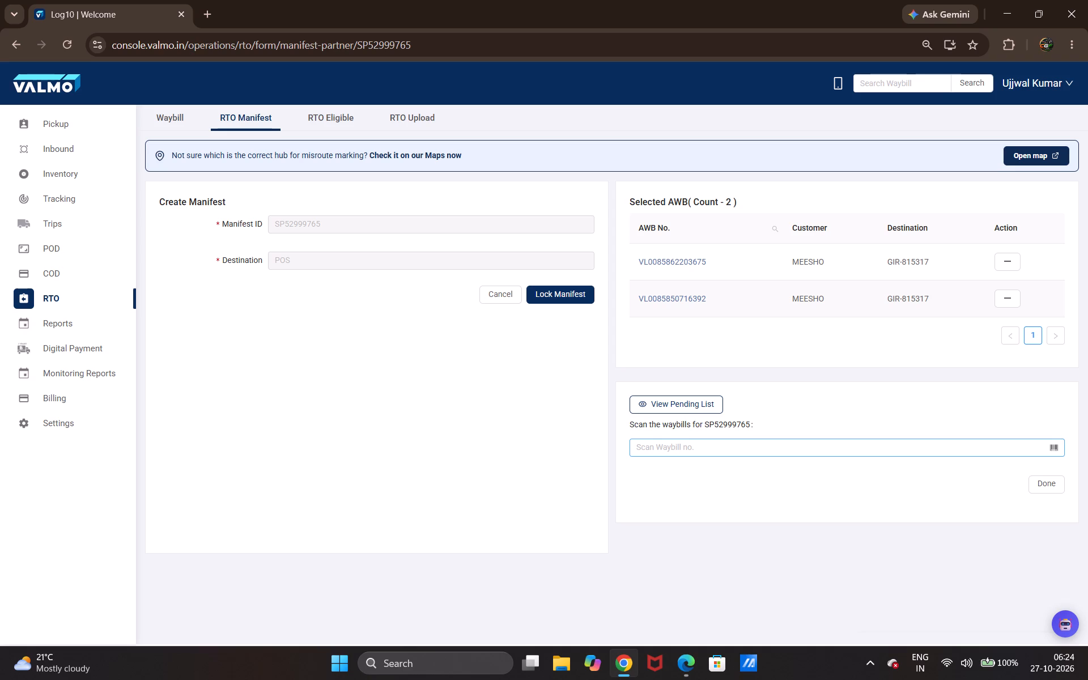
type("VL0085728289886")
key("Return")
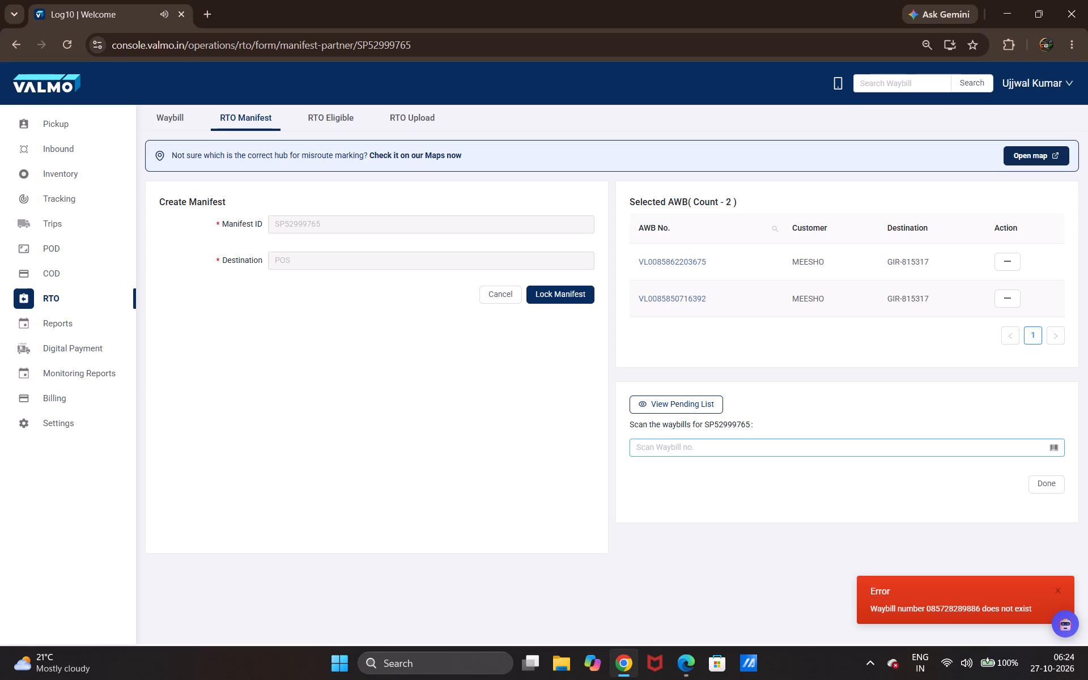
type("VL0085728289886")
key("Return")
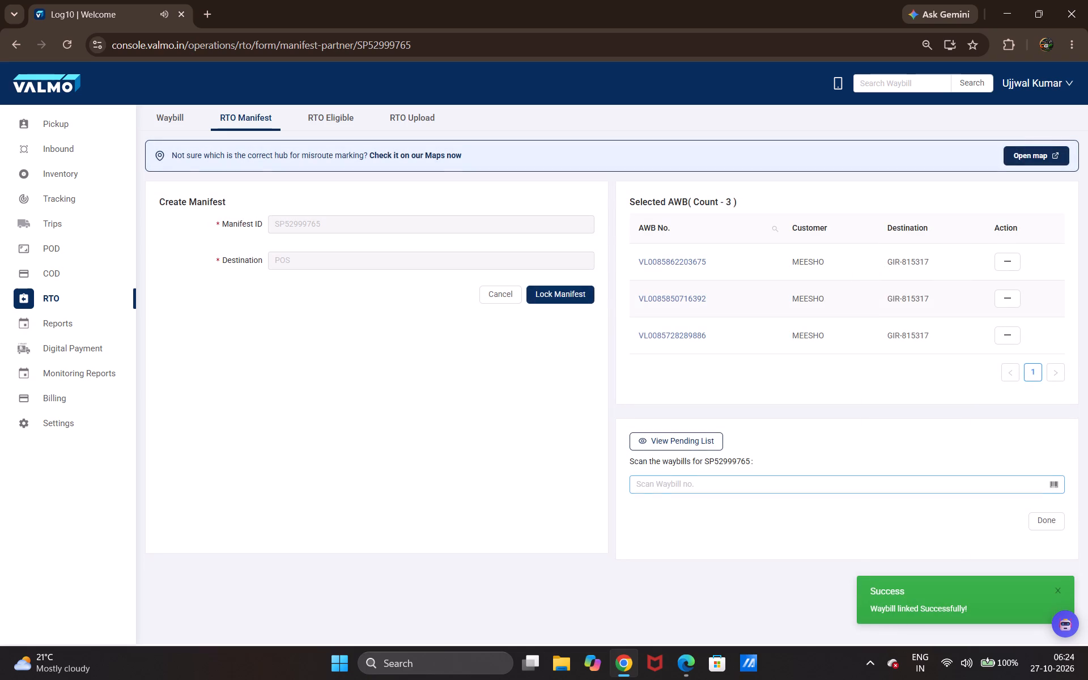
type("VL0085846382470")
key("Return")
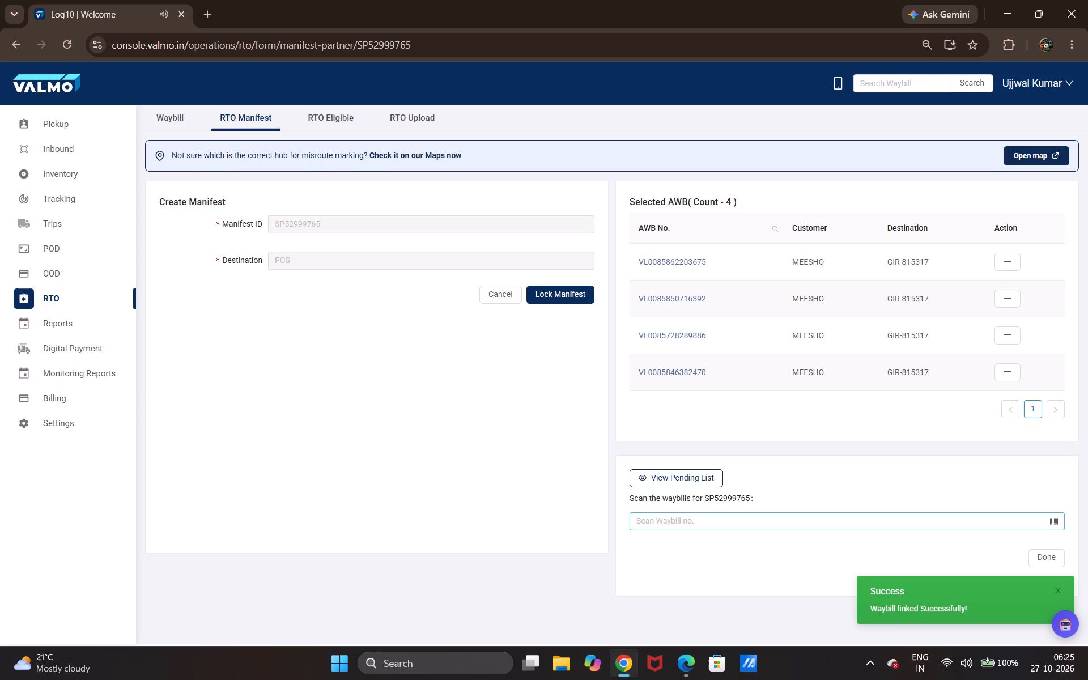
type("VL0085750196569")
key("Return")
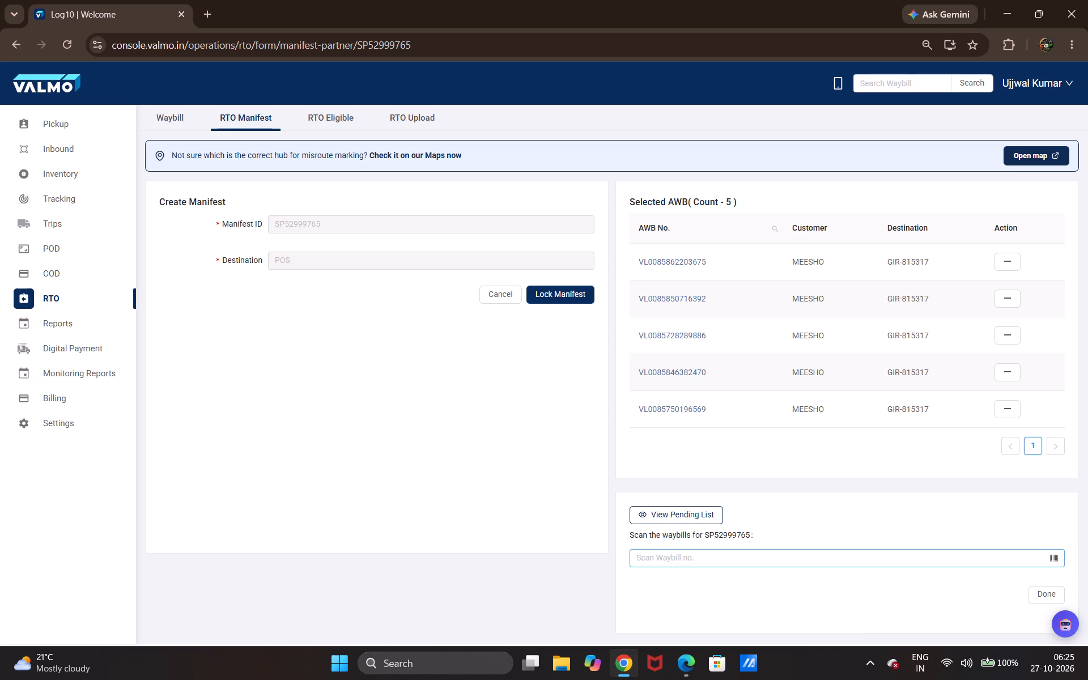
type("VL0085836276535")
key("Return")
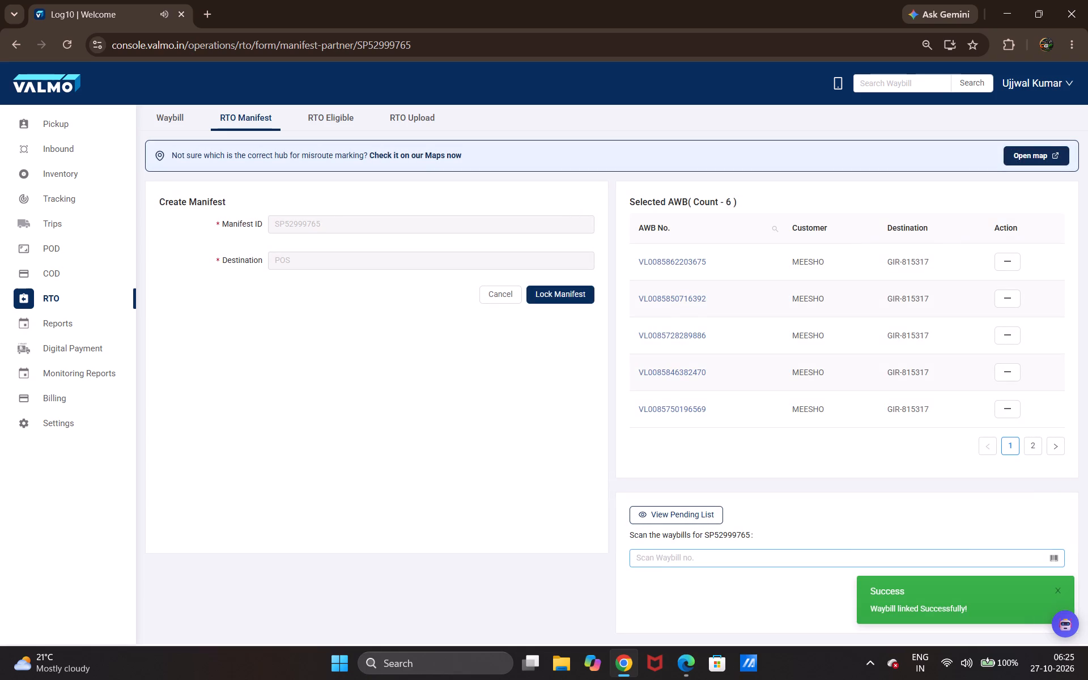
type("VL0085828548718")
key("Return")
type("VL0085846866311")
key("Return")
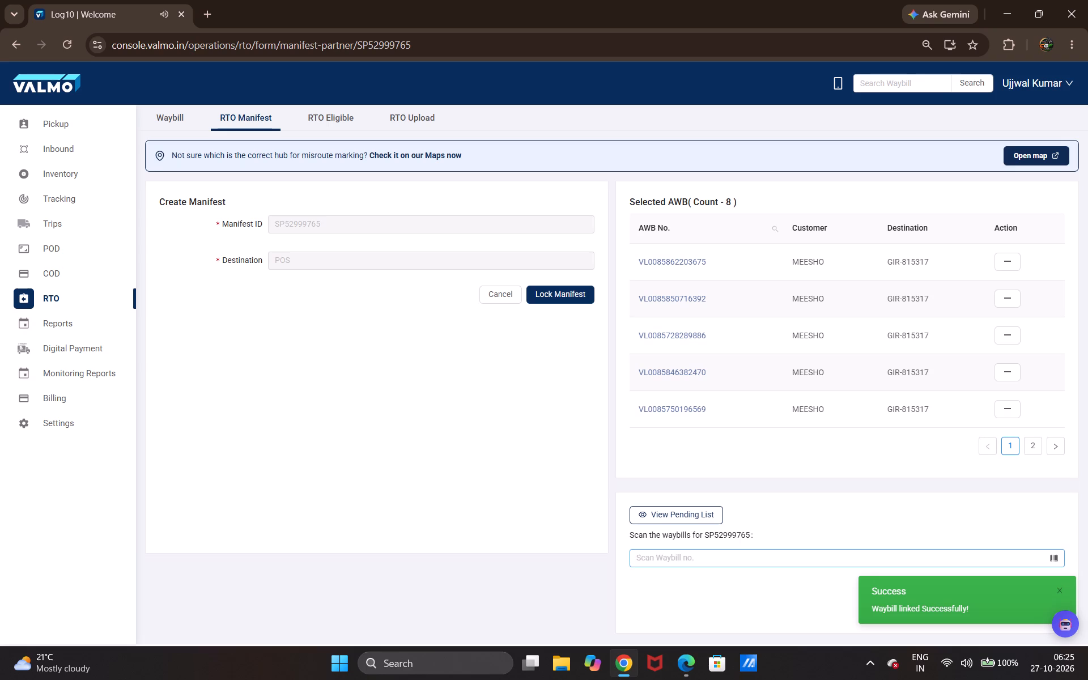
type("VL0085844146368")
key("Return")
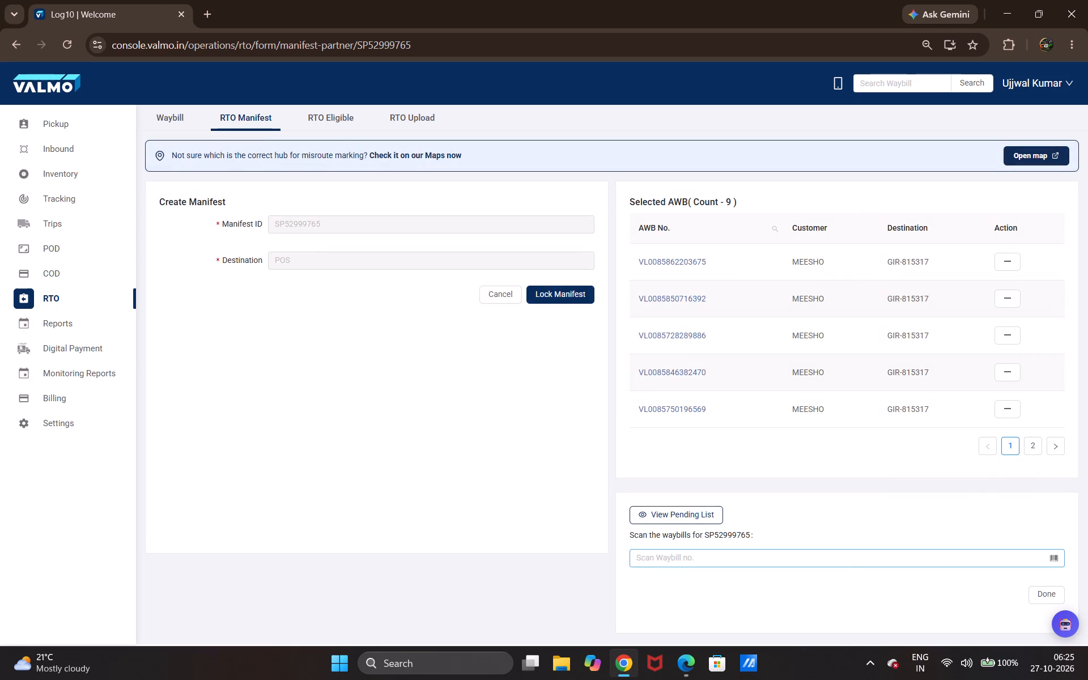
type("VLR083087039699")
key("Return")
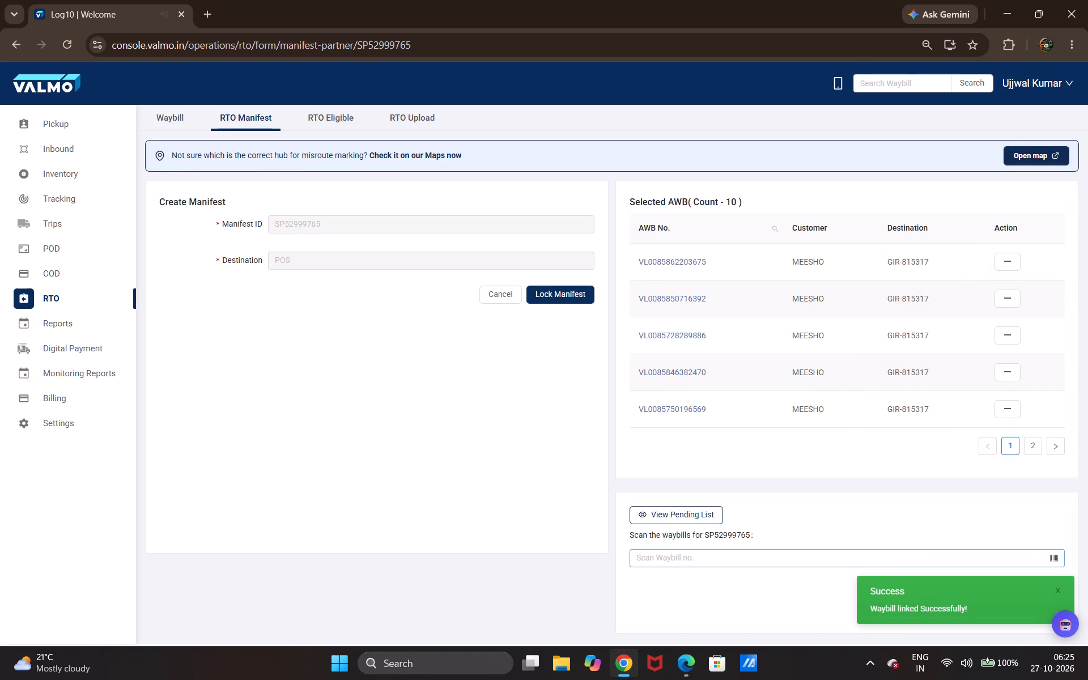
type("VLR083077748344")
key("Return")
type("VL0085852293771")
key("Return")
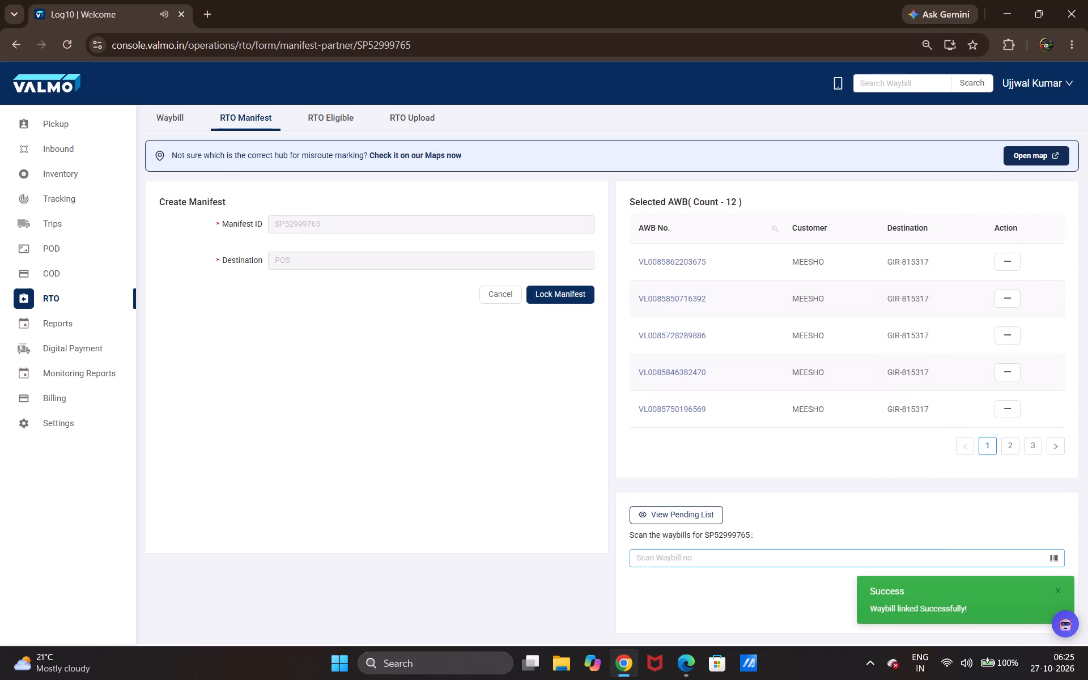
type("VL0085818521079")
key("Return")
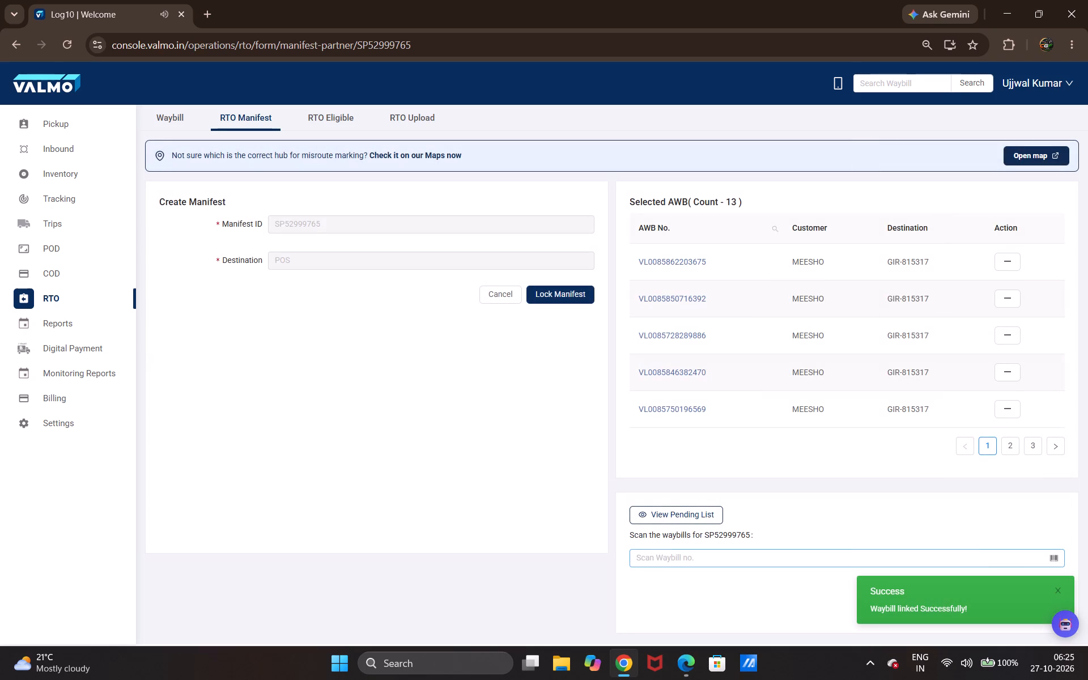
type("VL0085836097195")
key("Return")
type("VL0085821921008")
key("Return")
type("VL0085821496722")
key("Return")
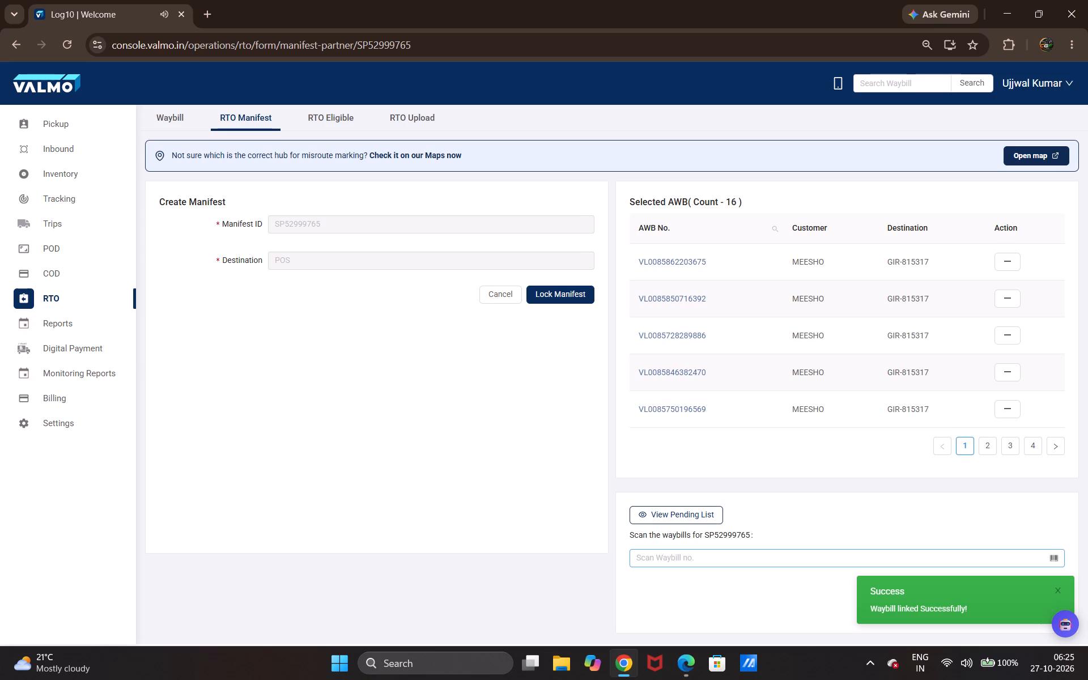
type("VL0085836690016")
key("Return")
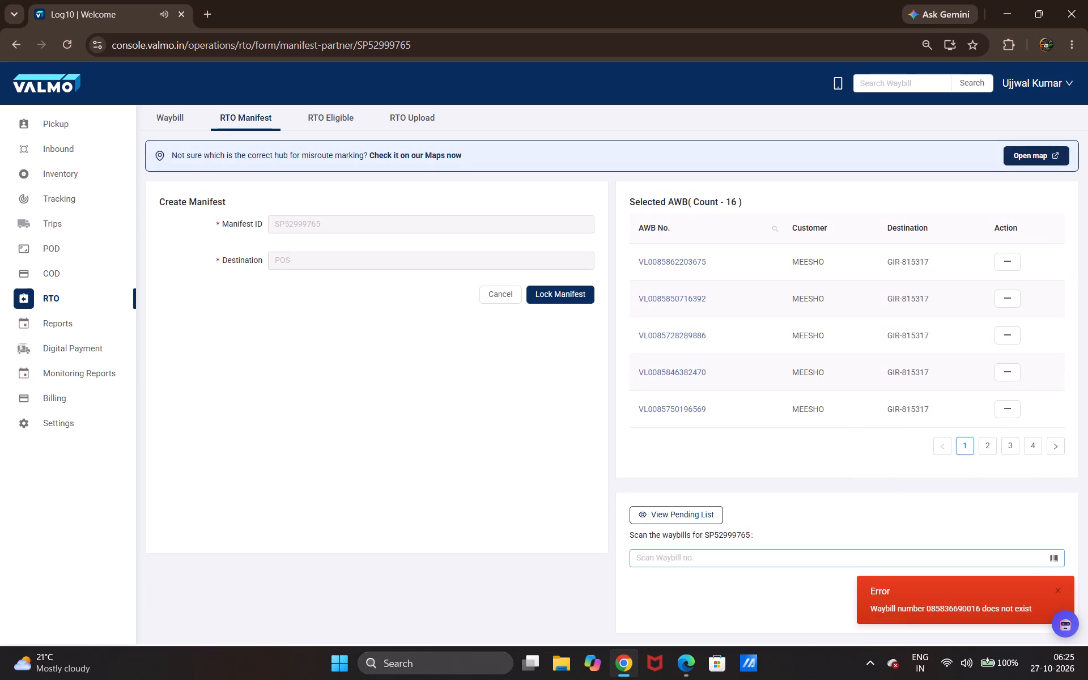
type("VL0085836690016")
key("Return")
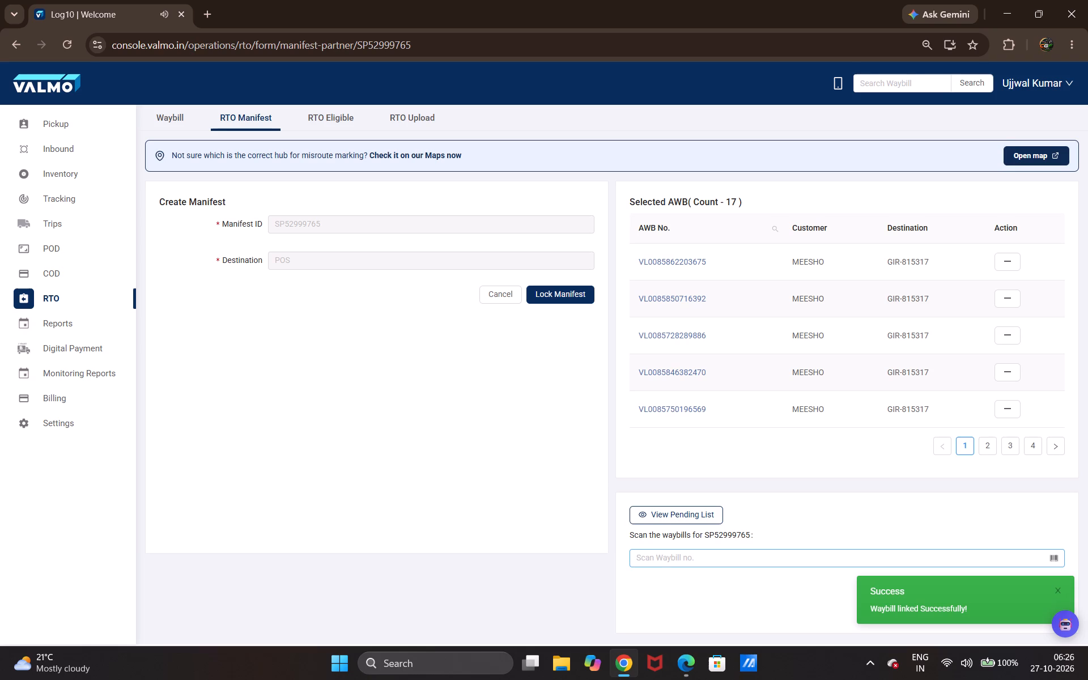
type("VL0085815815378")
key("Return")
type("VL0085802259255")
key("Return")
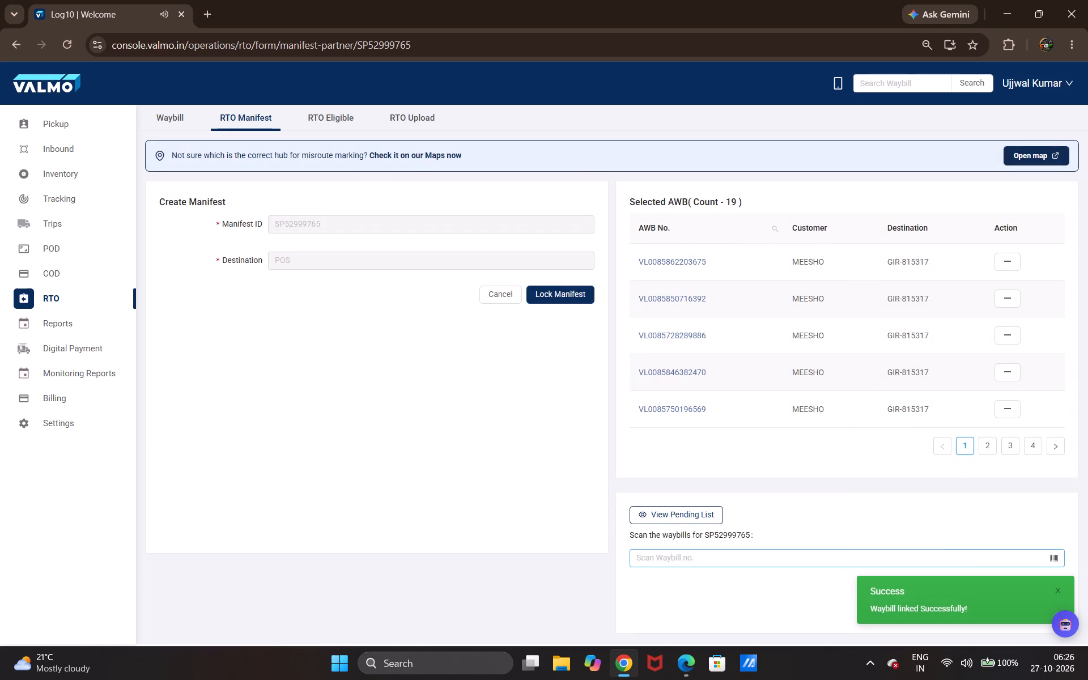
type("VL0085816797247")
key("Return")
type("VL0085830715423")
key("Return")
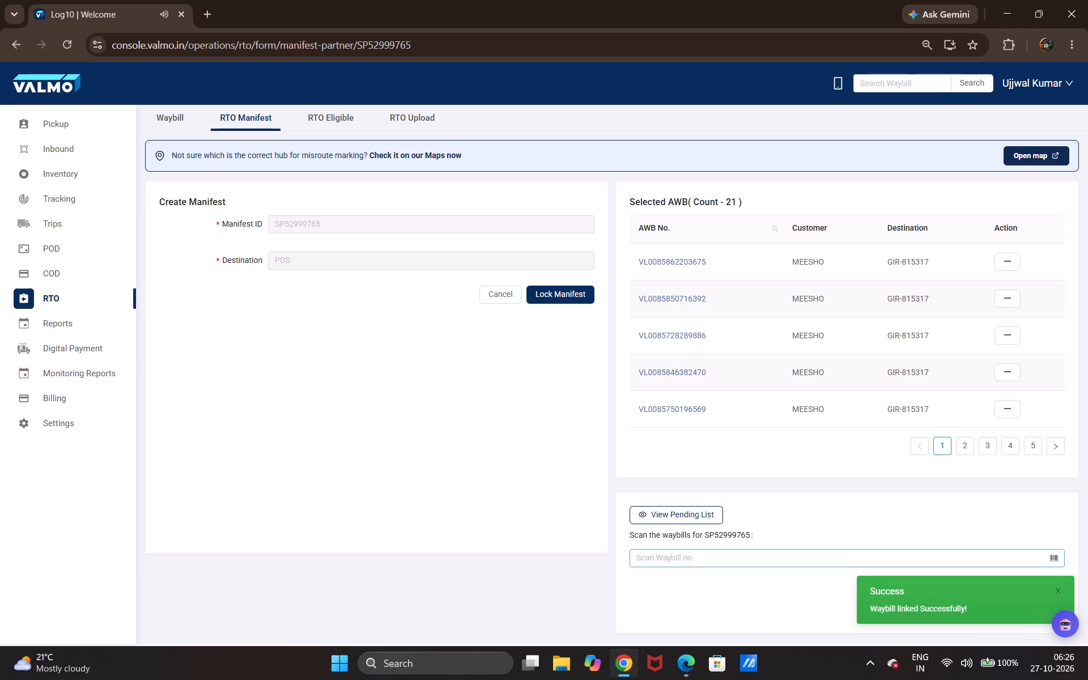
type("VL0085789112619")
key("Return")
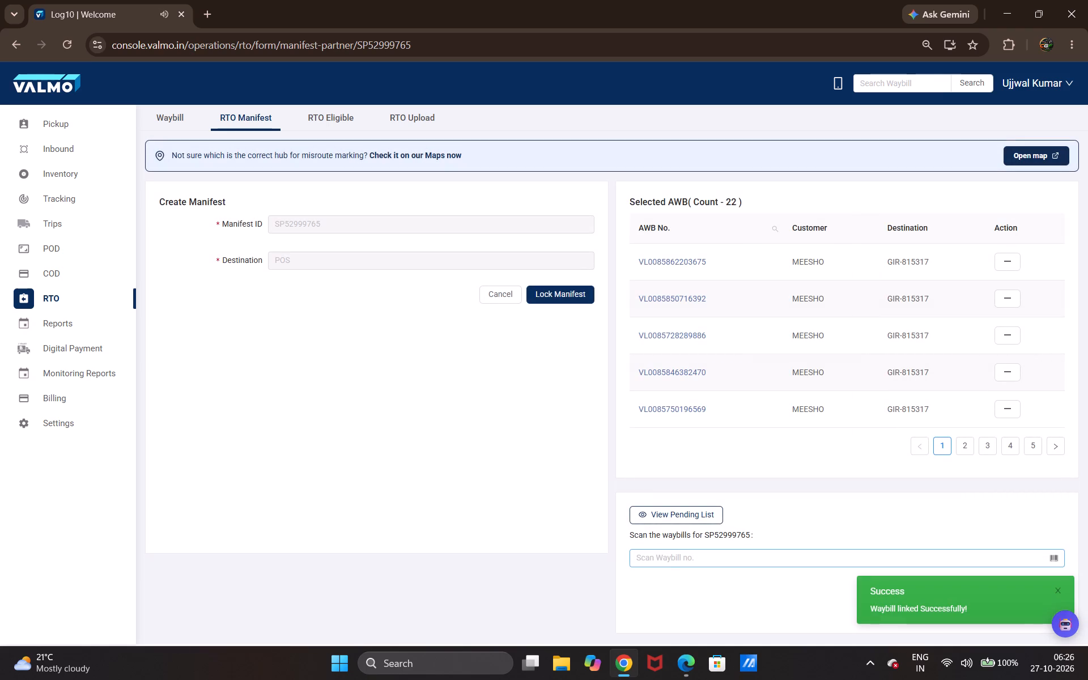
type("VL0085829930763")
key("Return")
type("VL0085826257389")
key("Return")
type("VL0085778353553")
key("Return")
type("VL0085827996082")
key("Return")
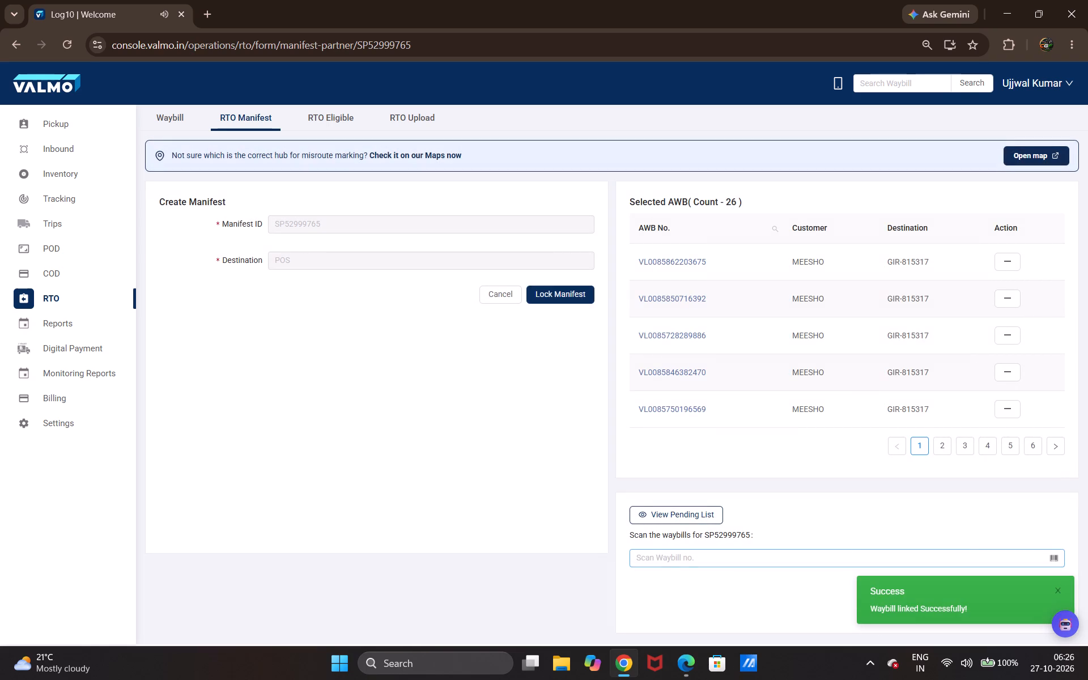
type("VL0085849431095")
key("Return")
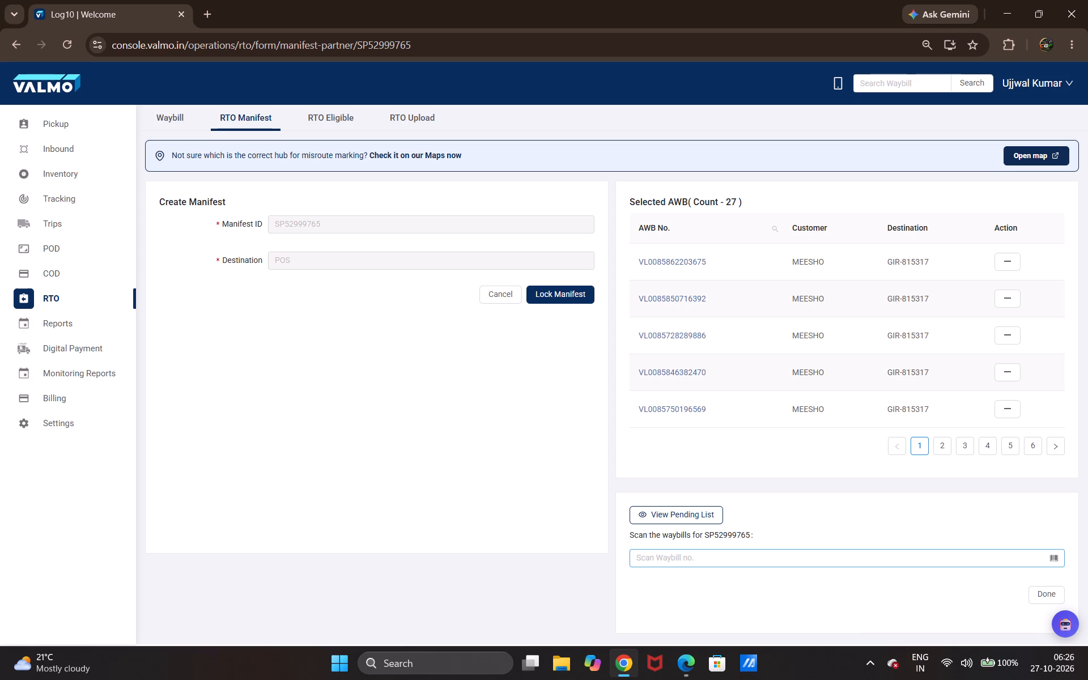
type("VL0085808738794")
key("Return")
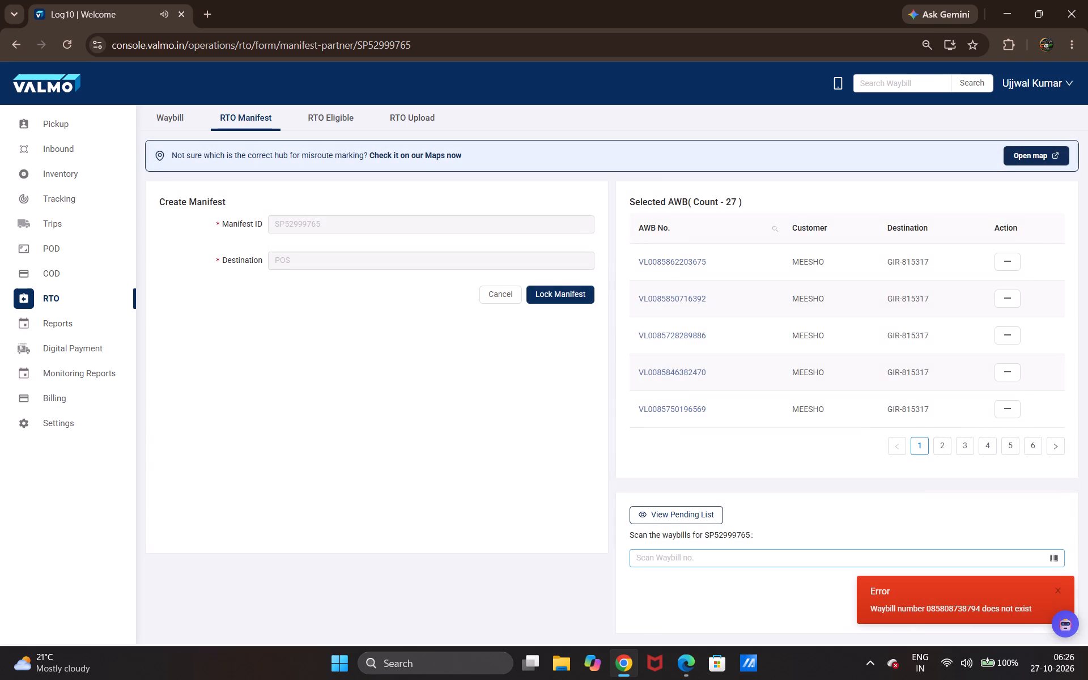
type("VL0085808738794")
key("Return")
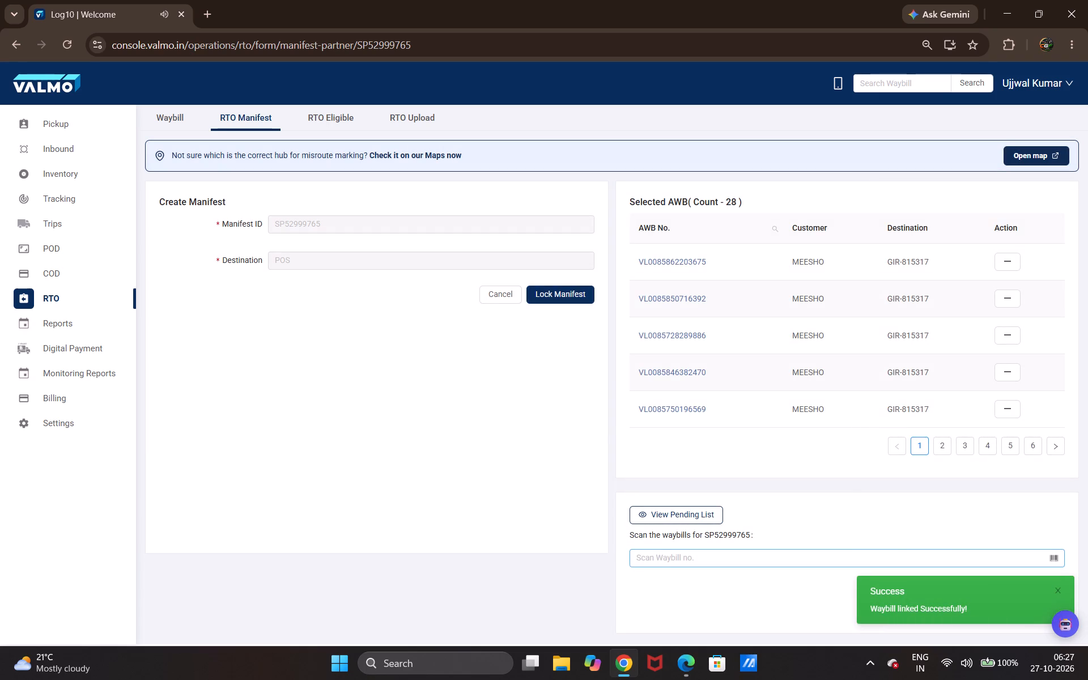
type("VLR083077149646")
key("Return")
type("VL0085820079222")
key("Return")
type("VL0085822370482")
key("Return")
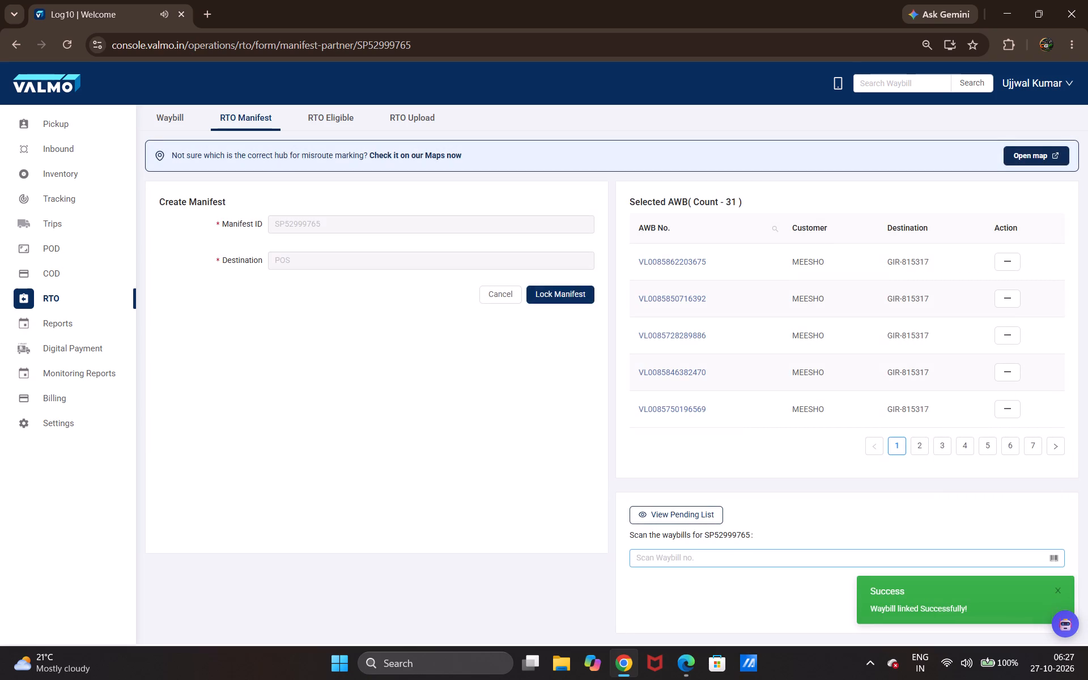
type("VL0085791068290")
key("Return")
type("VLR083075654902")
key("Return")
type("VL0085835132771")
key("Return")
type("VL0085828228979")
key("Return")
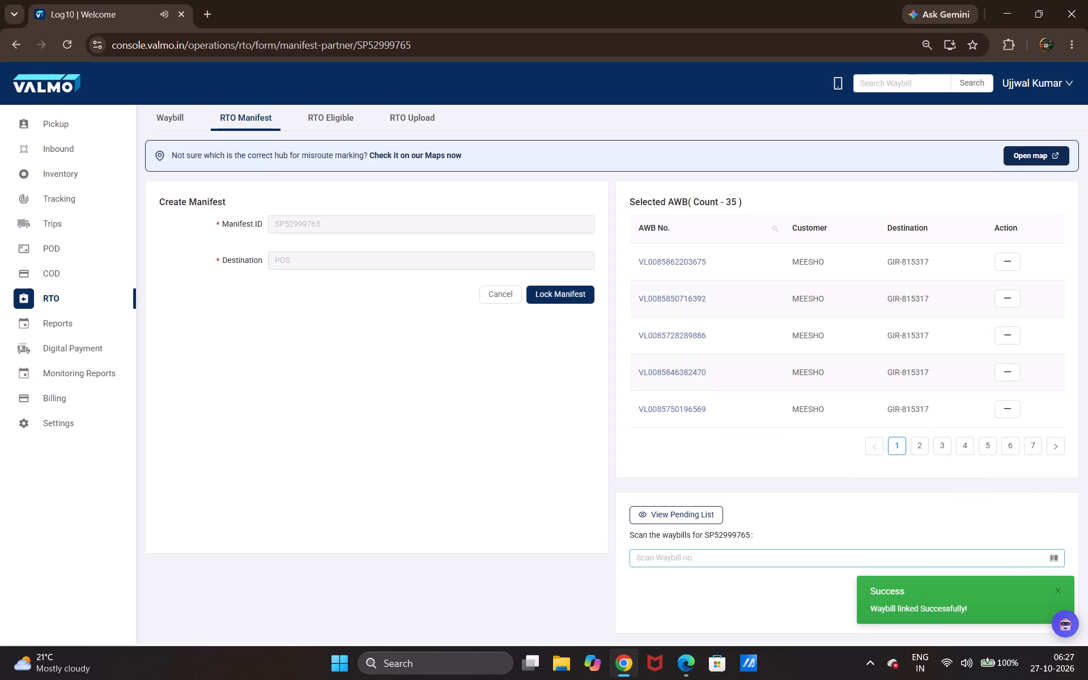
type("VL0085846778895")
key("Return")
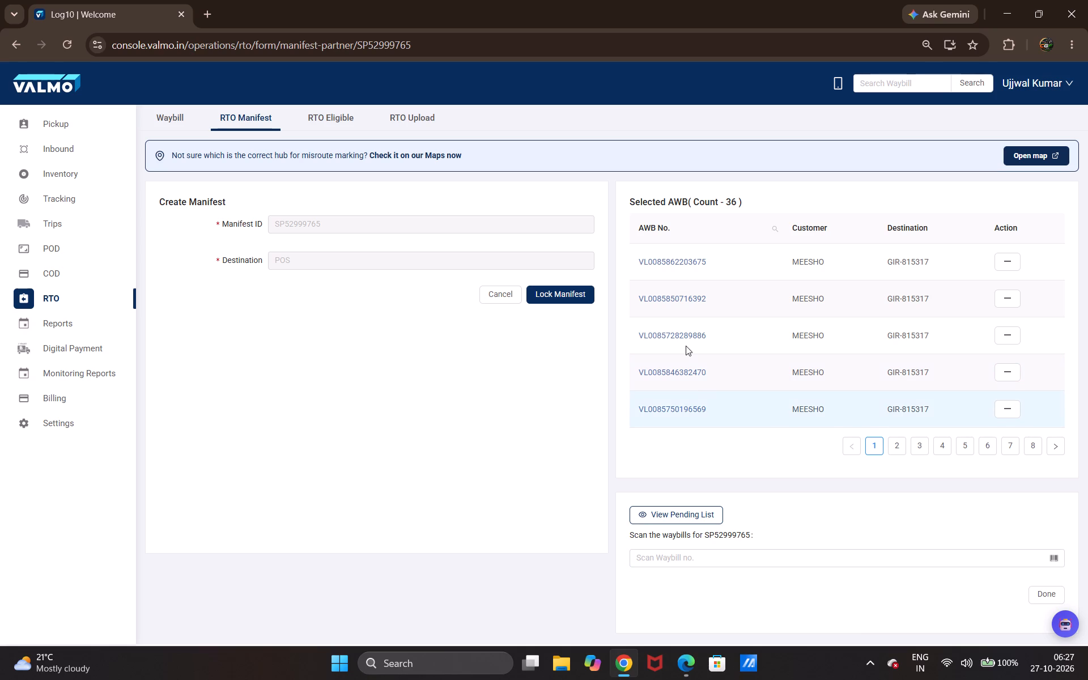
Lock manifest SP52999765 and confirm the lock.
left_click(568, 291)
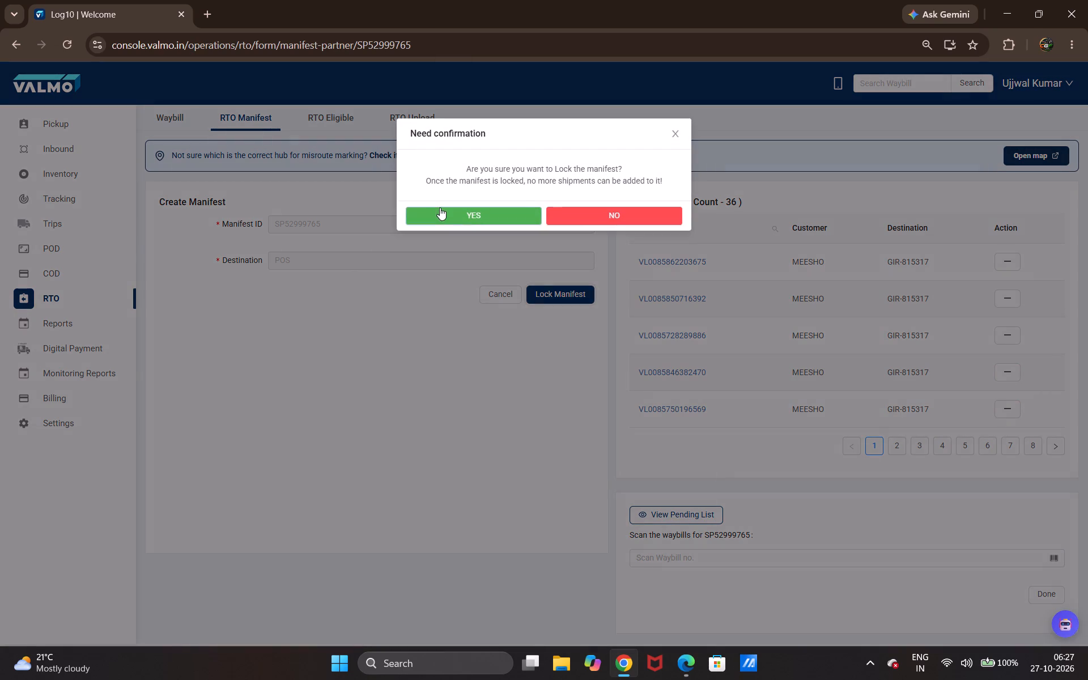
left_click(441, 211)
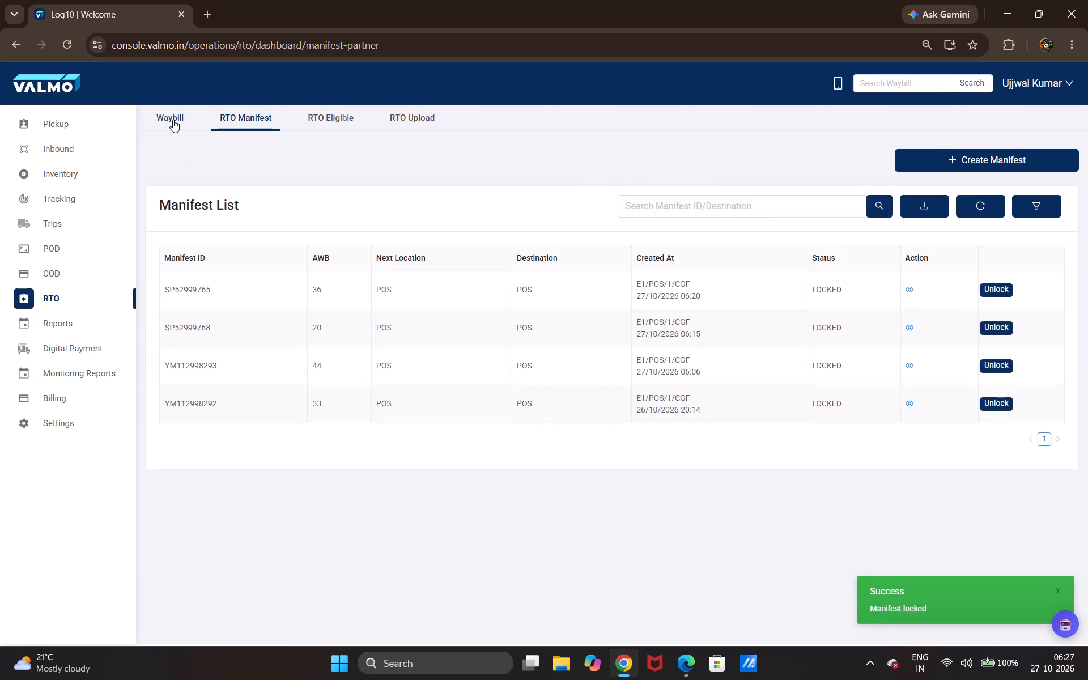
Check the pending RTO waybill count and list in the RTO section.
left_click(173, 120)
left_click(261, 282)
left_click(506, 401)
left_click(567, 421)
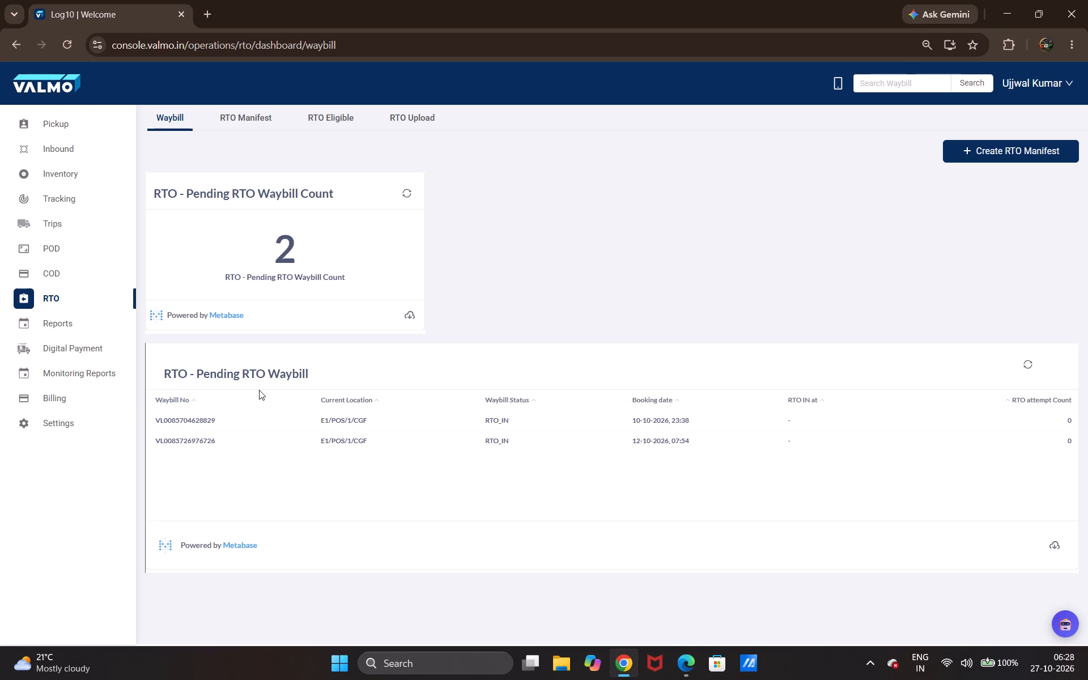
Open the Valmo Partner site in a new browser tab and show the High-Risk shipments in Loss Management.
left_click(208, 13)
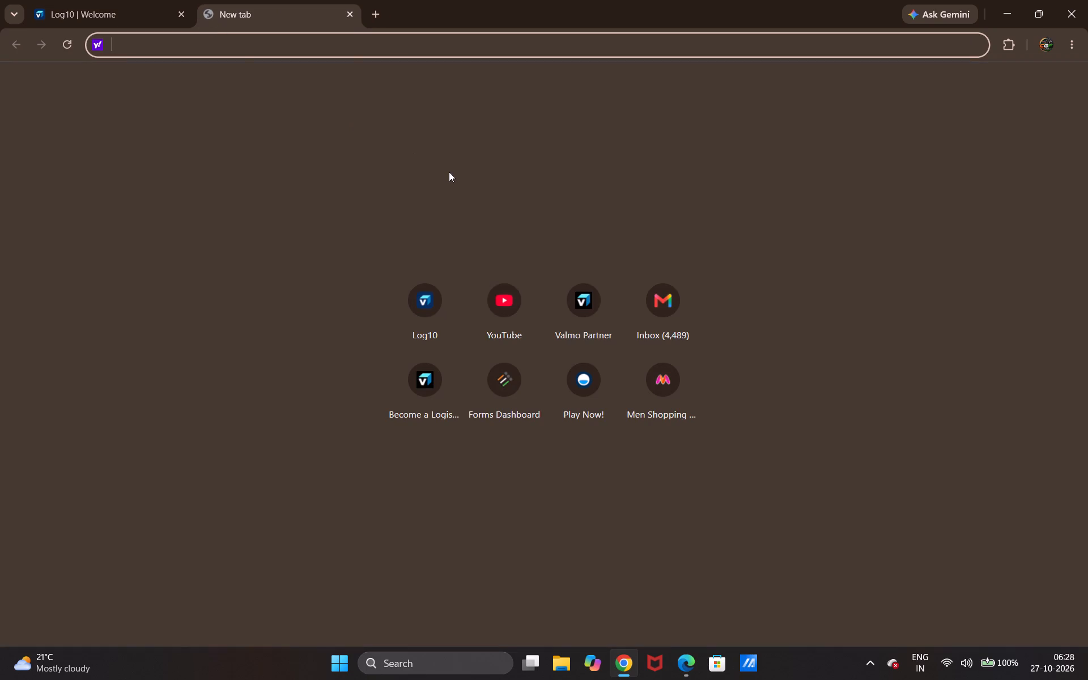
left_click(577, 298)
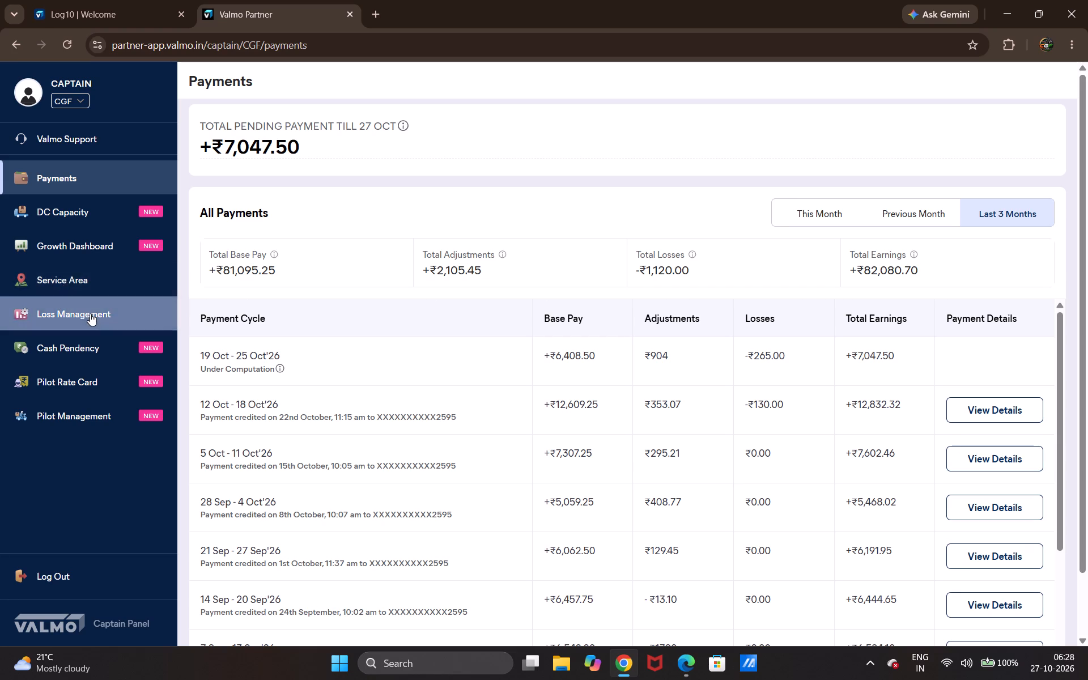
left_click(90, 313)
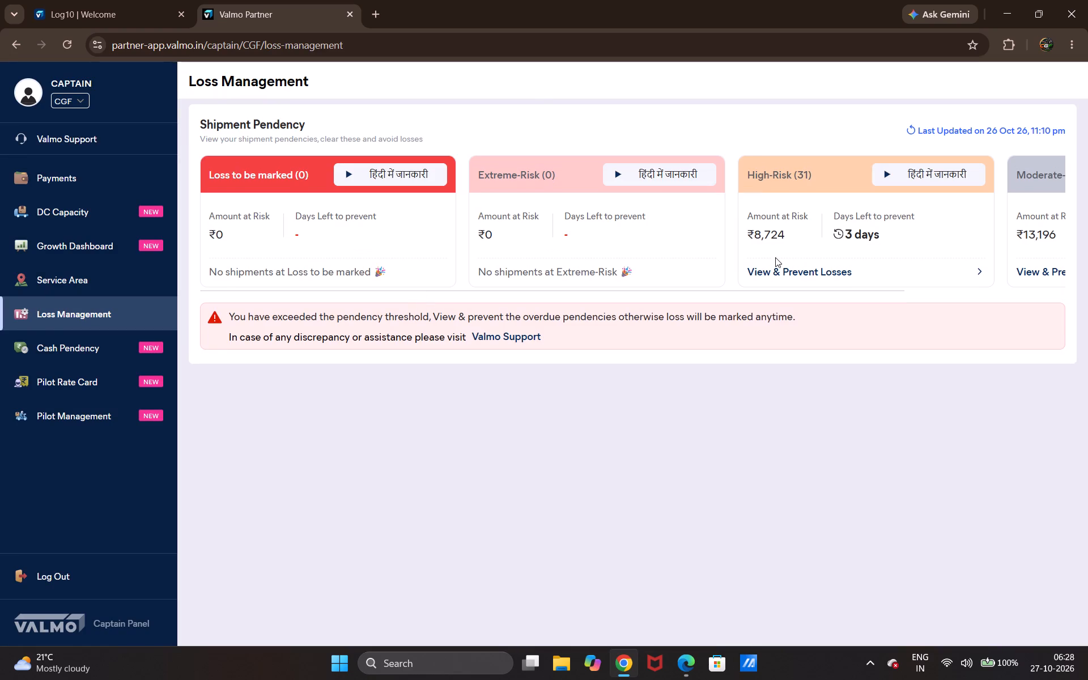
left_click(781, 275)
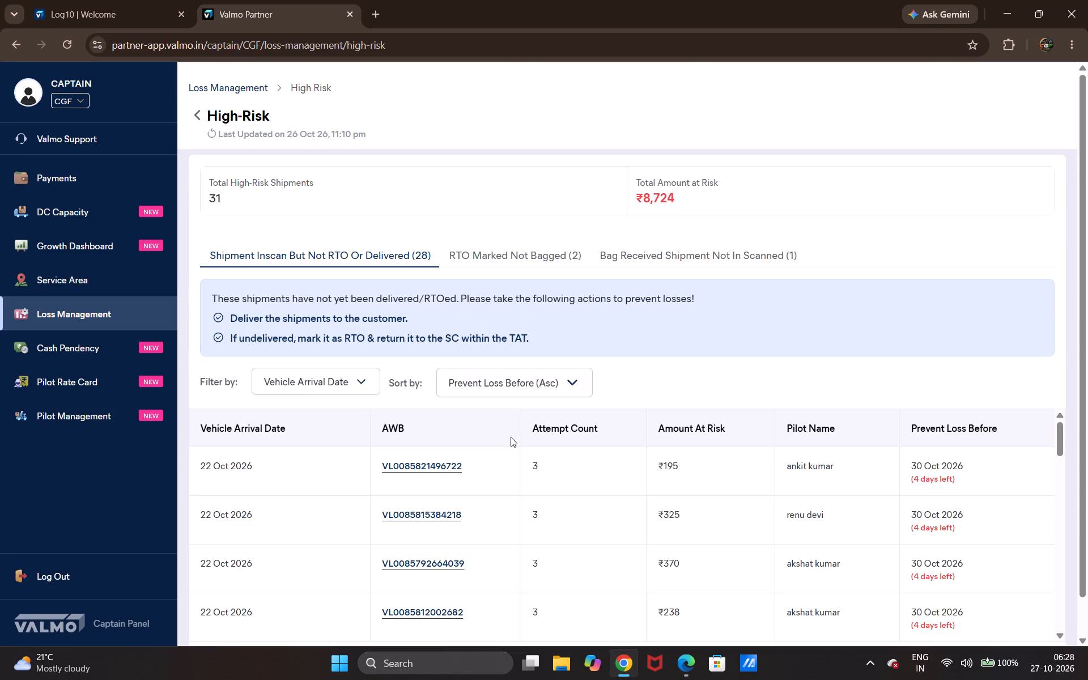
left_click(439, 467)
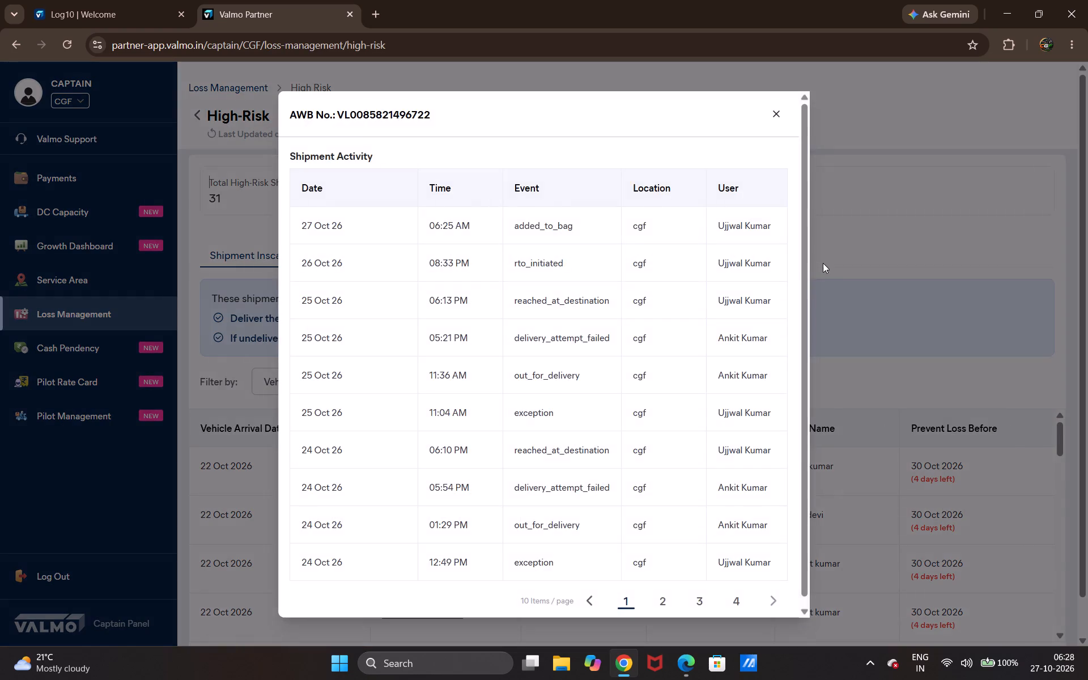
left_click(823, 263)
left_click(416, 514)
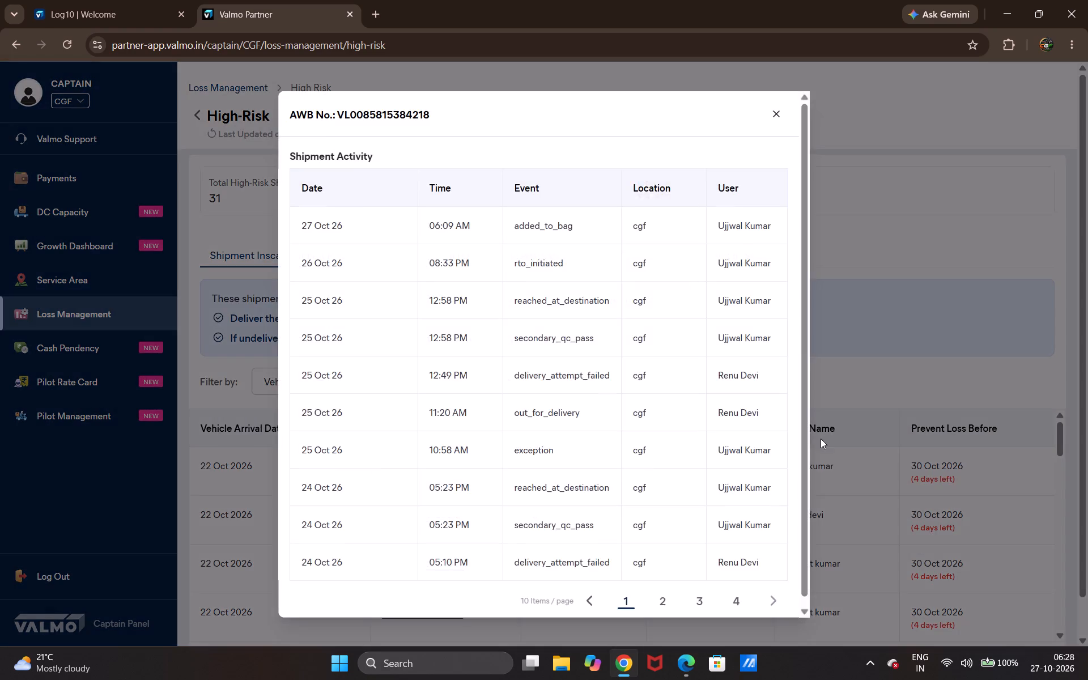
left_click(821, 439)
scroll(567, 494, "down", 4)
left_click(405, 527)
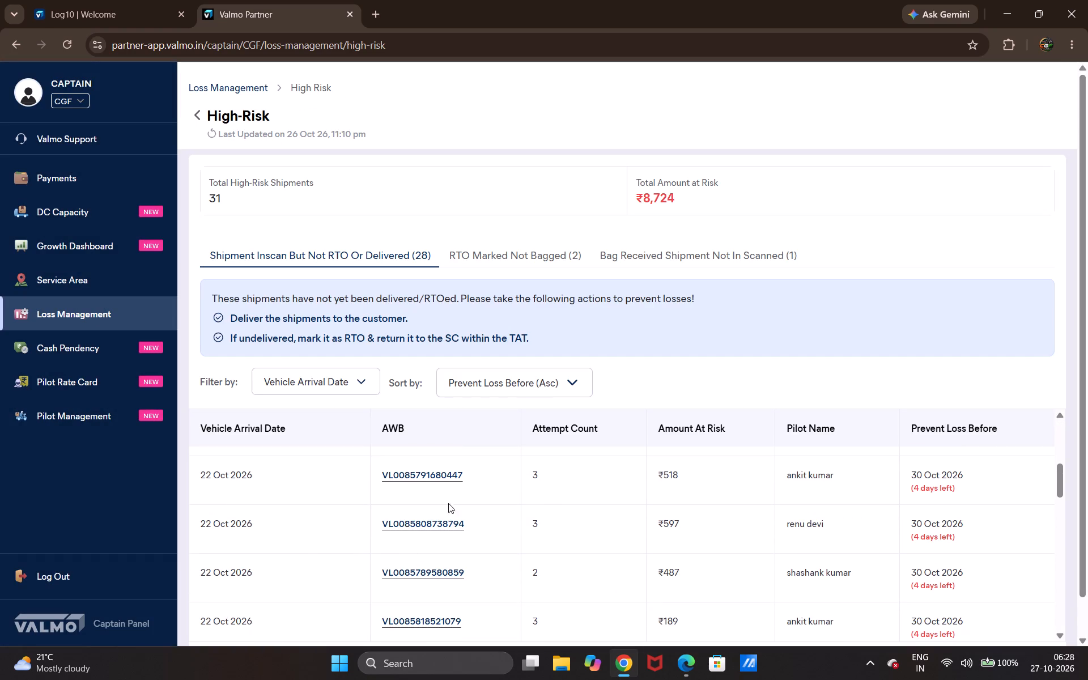
left_click(827, 472)
scroll(546, 500, "down", 5)
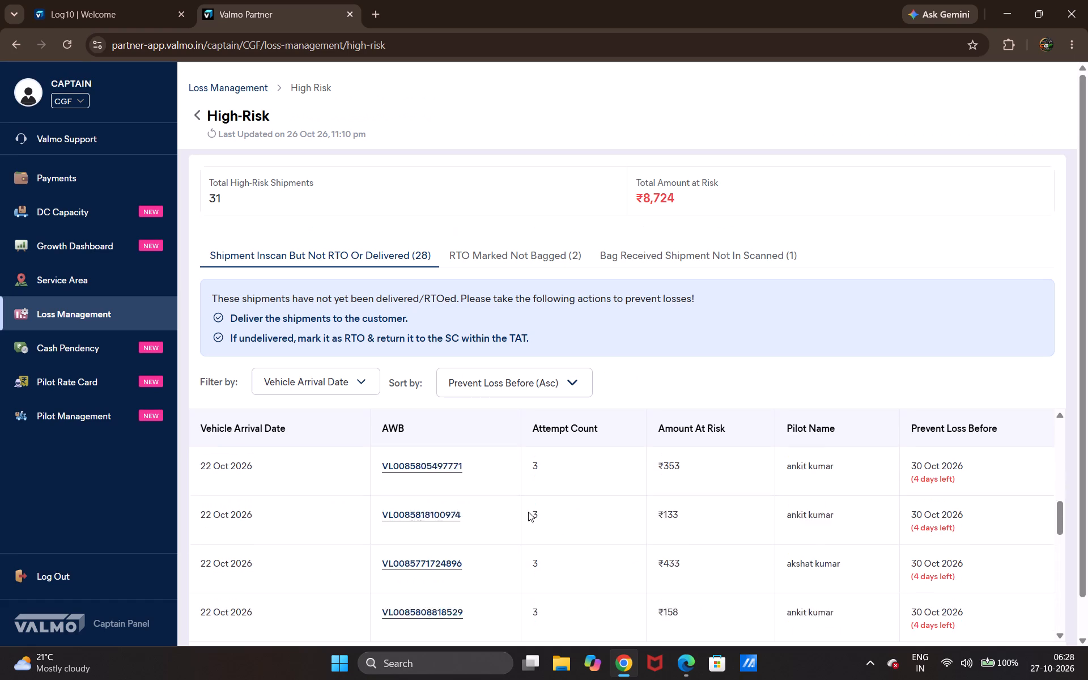
scroll(459, 555, "down", 8)
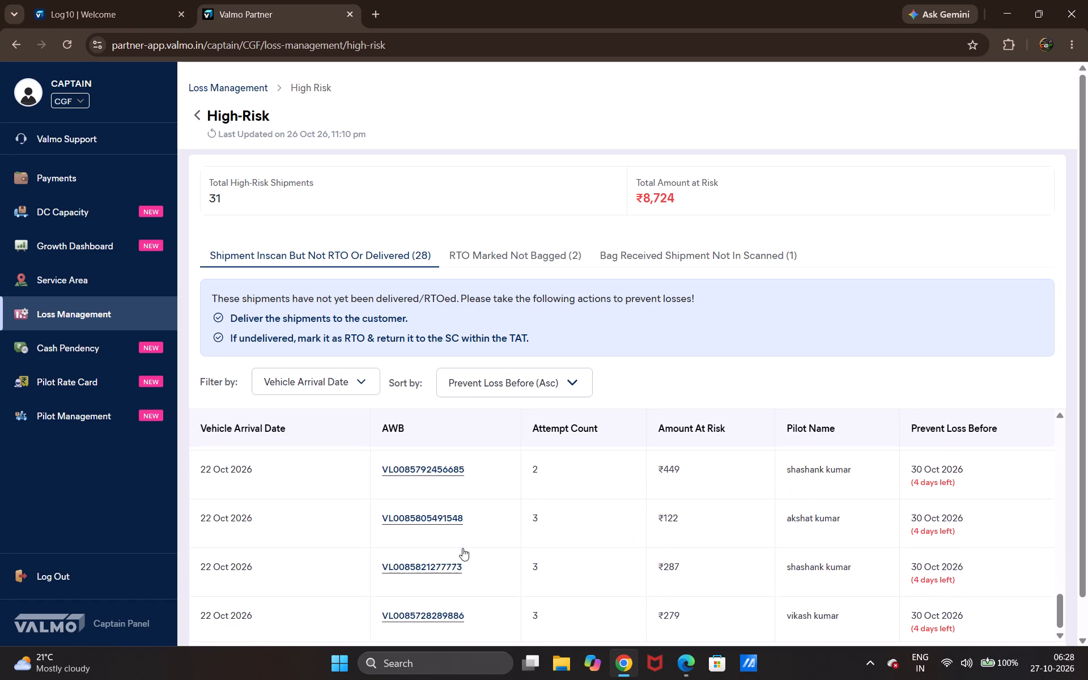
scroll(462, 548, "up", 2)
left_click(414, 554)
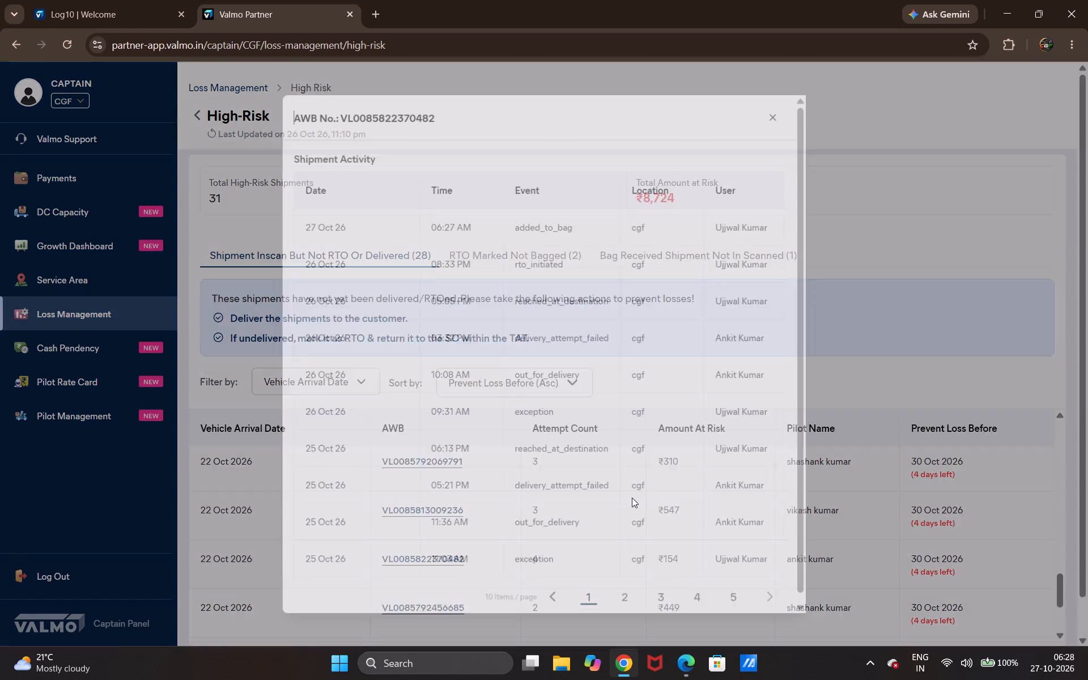
left_click(867, 458)
scroll(408, 562, "down", 5)
scroll(409, 558, "up", 2)
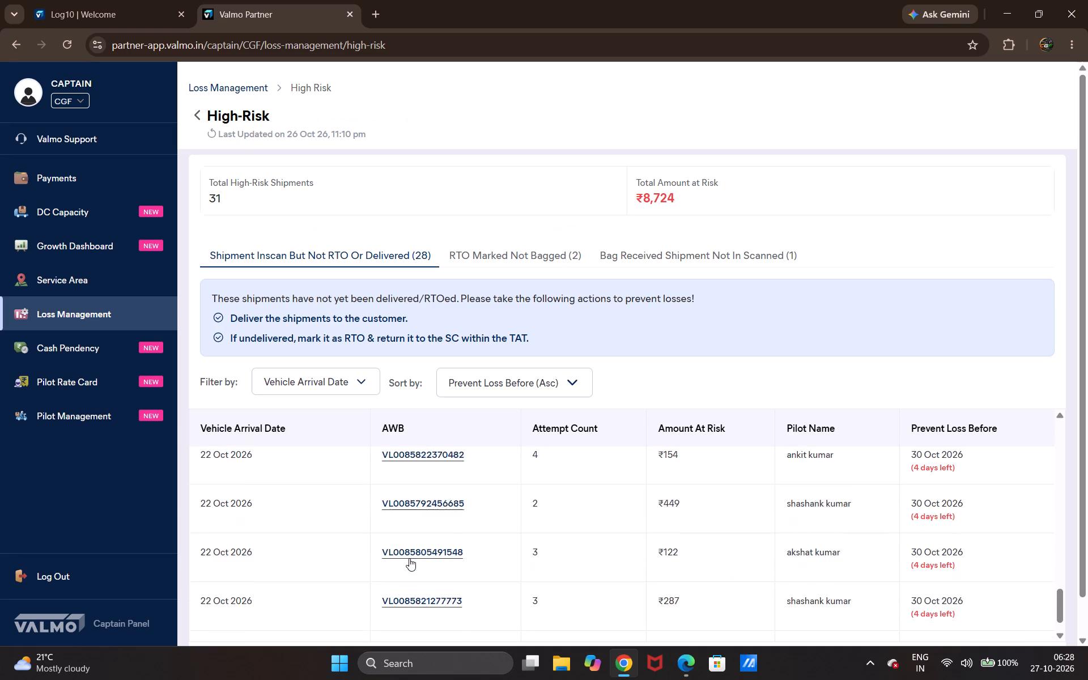
left_click(416, 611)
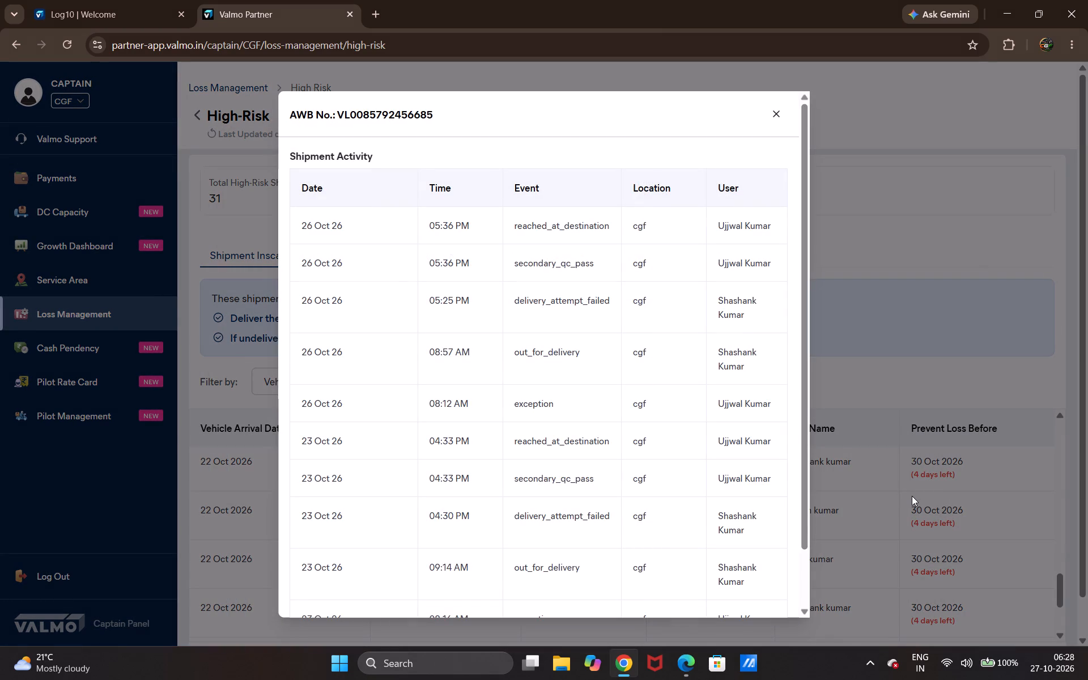
double_click(386, 111)
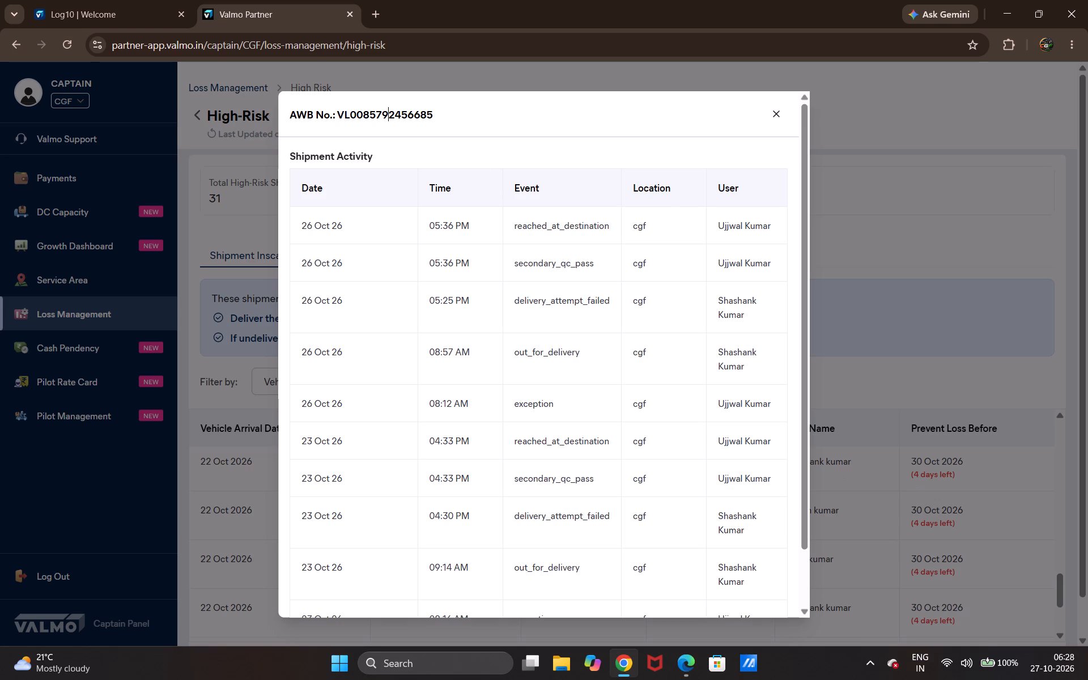
right_click(386, 111)
left_click(456, 132)
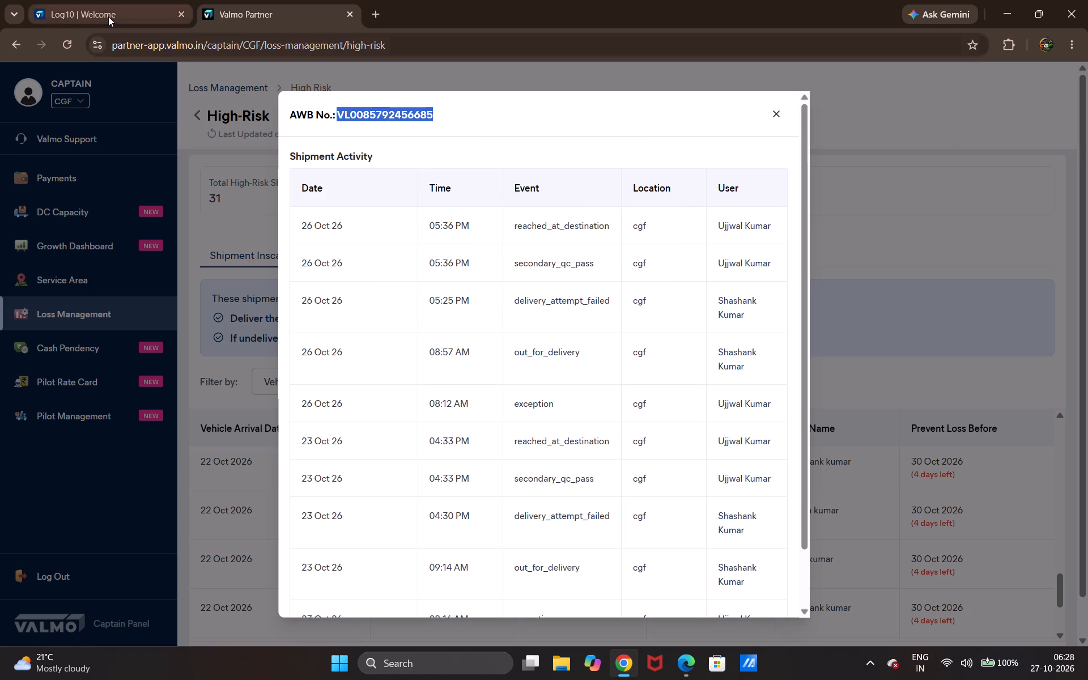
left_click(108, 16)
left_click(62, 197)
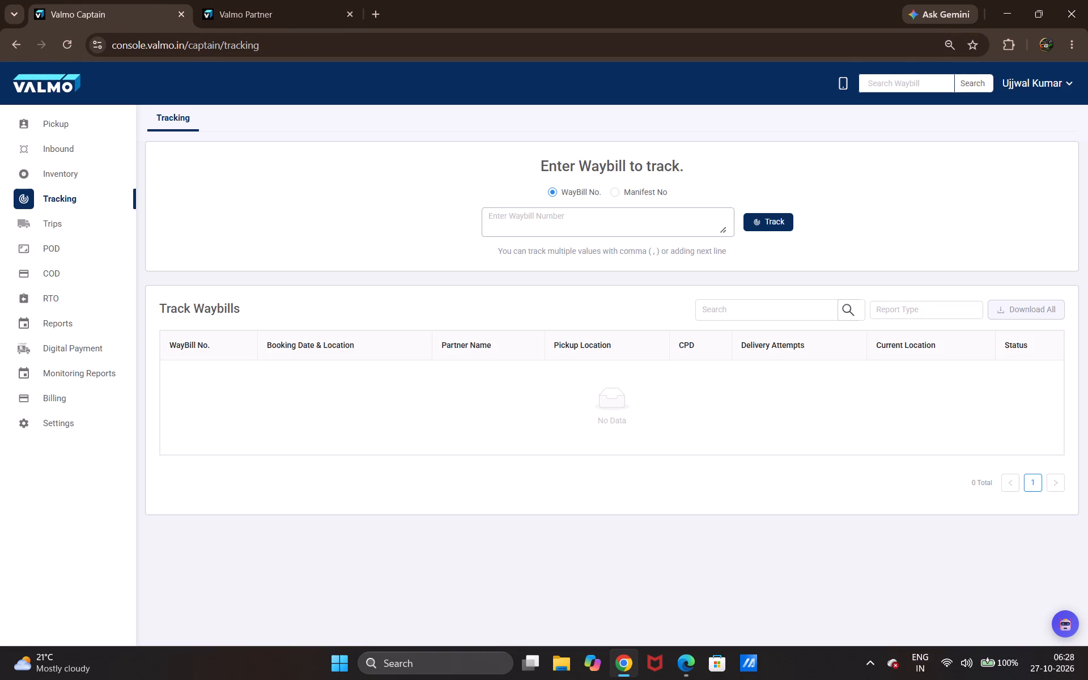
right_click(575, 231)
left_click(614, 389)
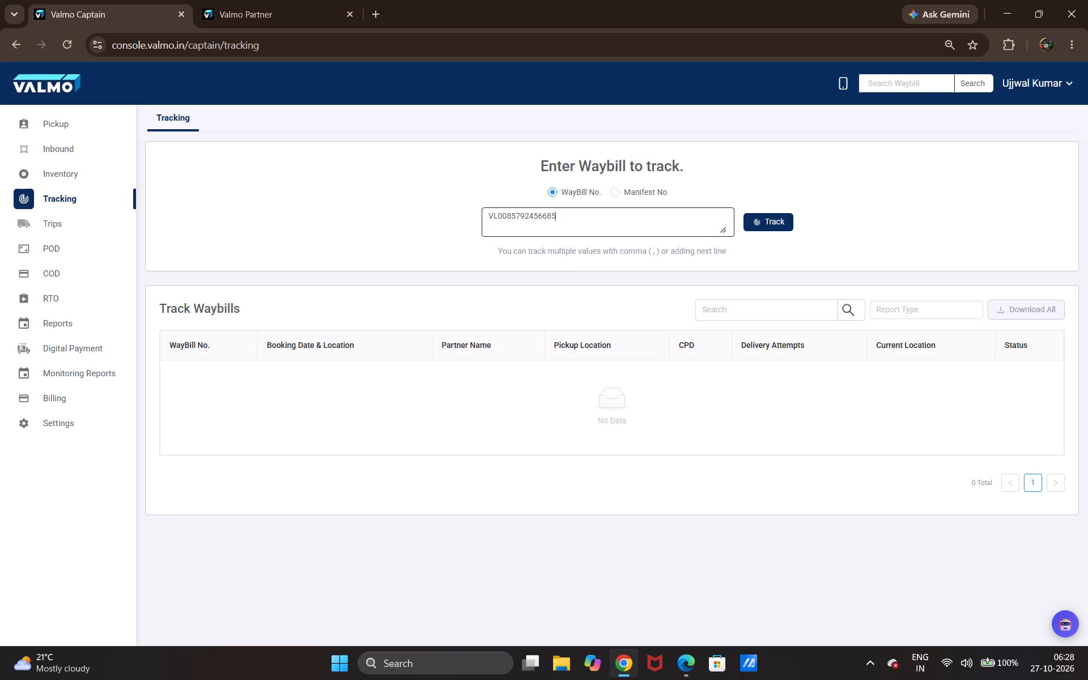
left_click(756, 224)
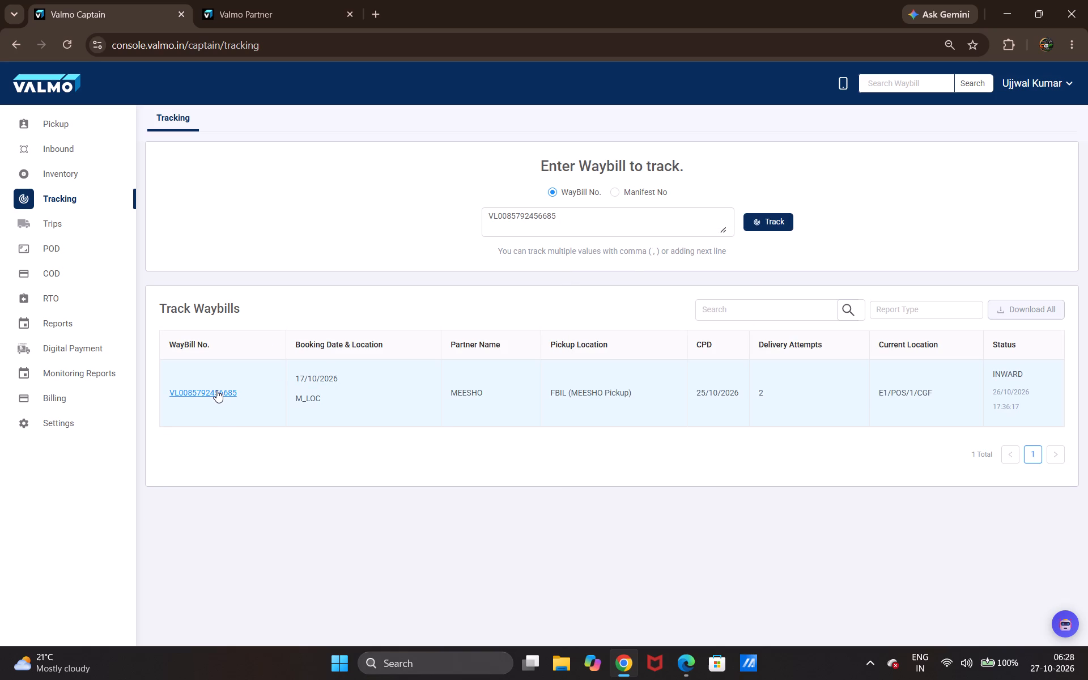
left_click(216, 390)
left_click(153, 206)
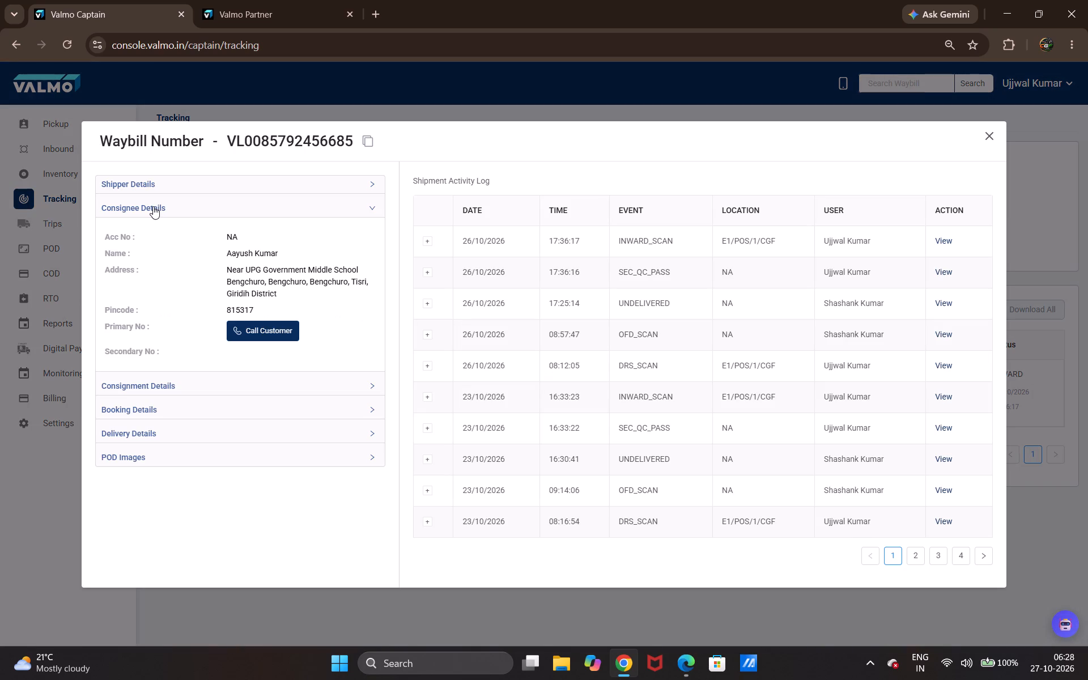
scroll(419, 312, "down", 4)
left_click(920, 552)
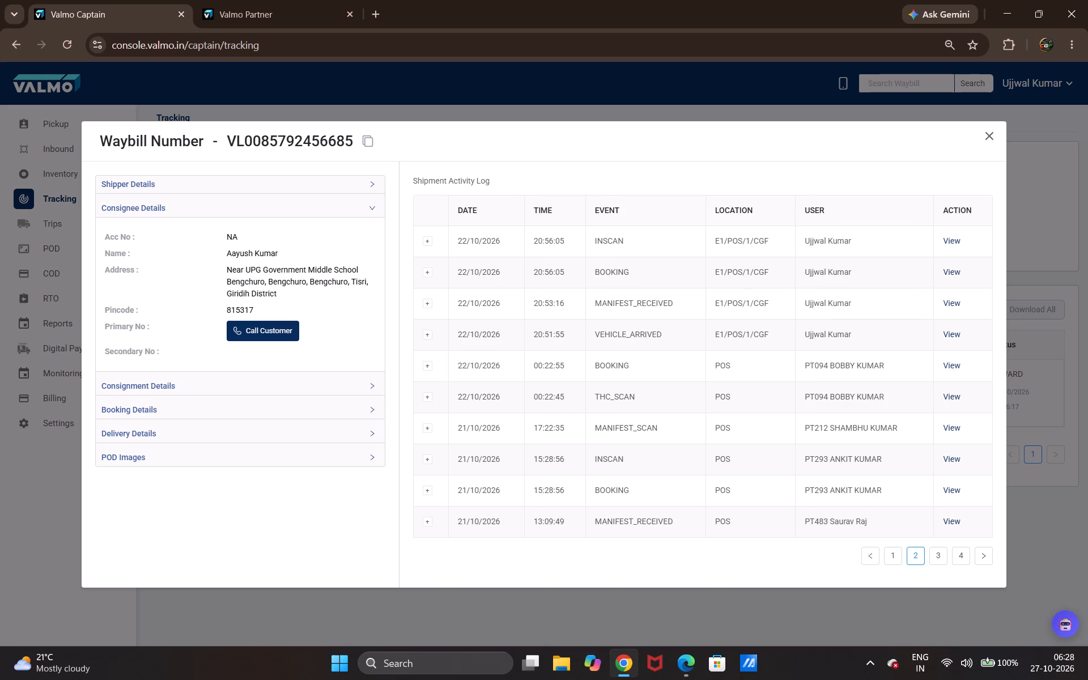
left_click(892, 555)
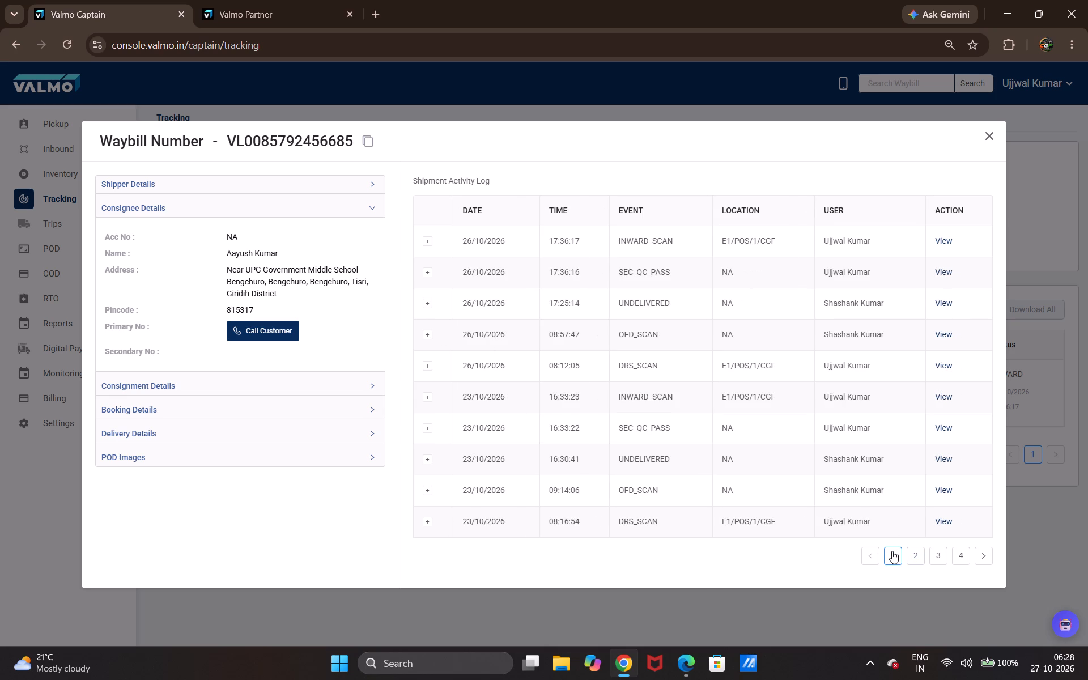
scroll(644, 368, "up", 6)
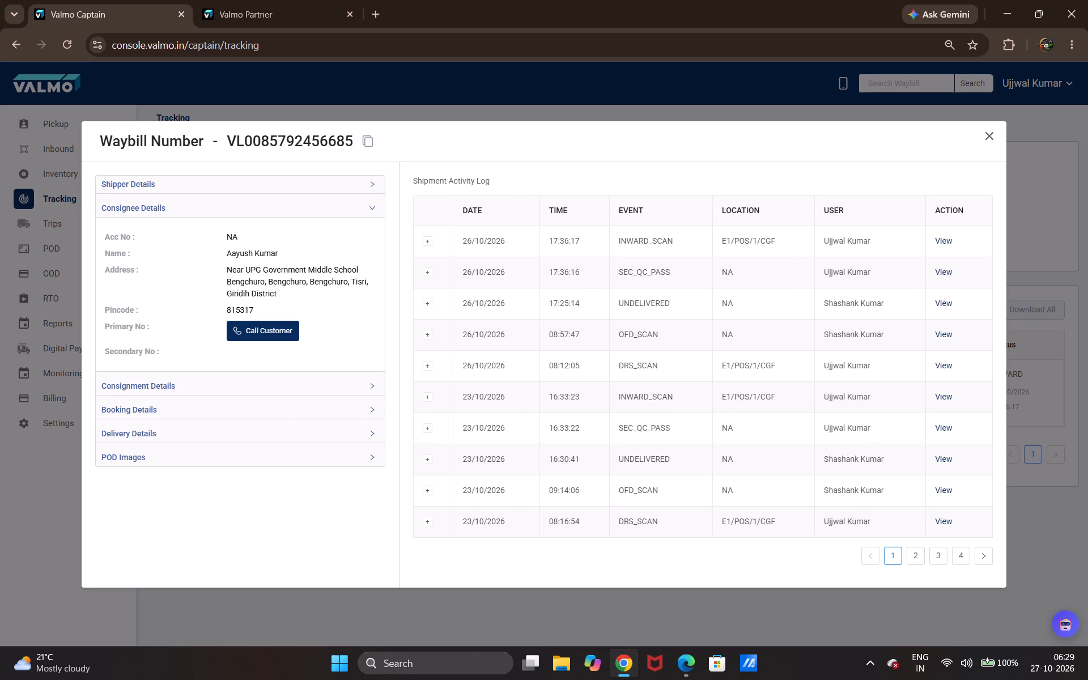